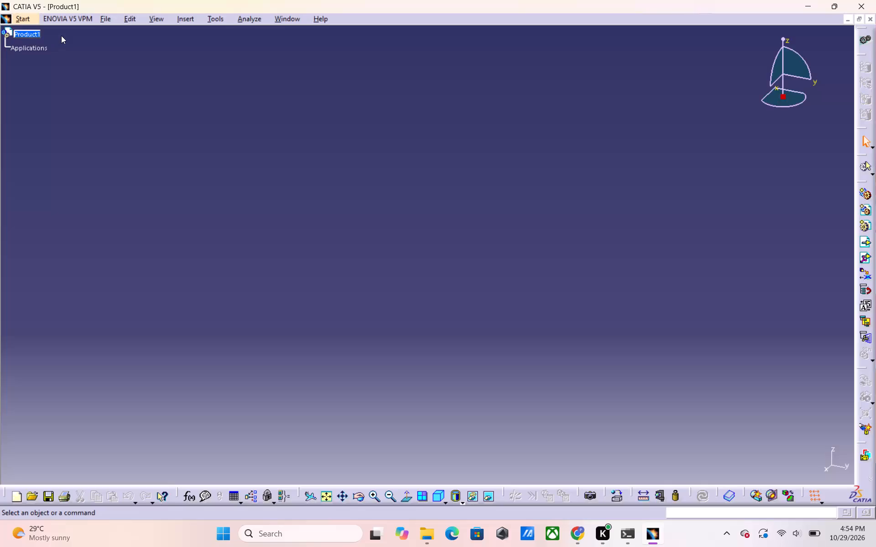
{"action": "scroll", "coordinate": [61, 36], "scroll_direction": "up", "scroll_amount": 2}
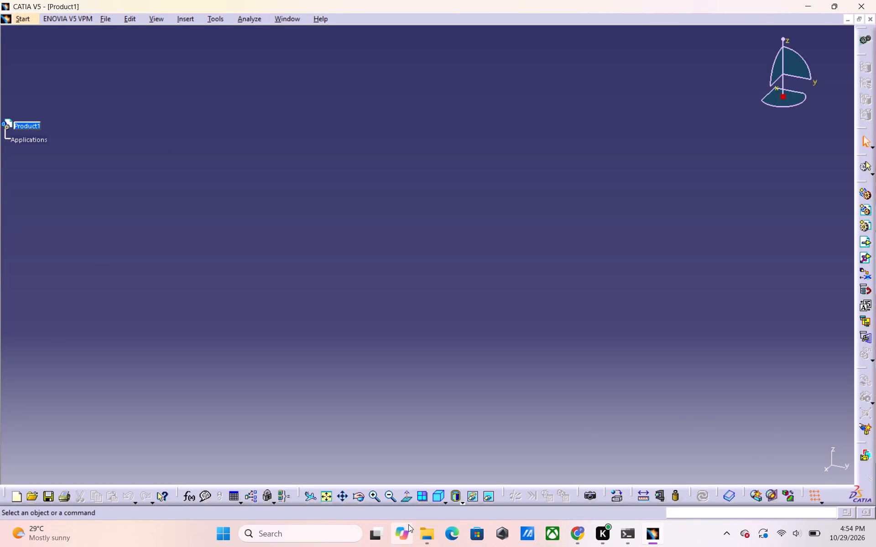
Switch to Word and create a new blank document.
{"action": "left_click", "coordinate": [293, 538]}
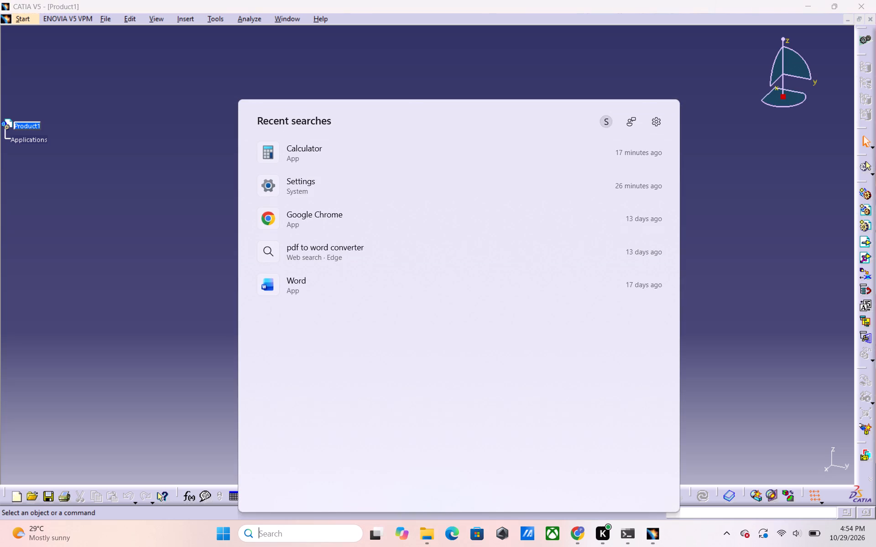
{"action": "left_click", "coordinate": [312, 287]}
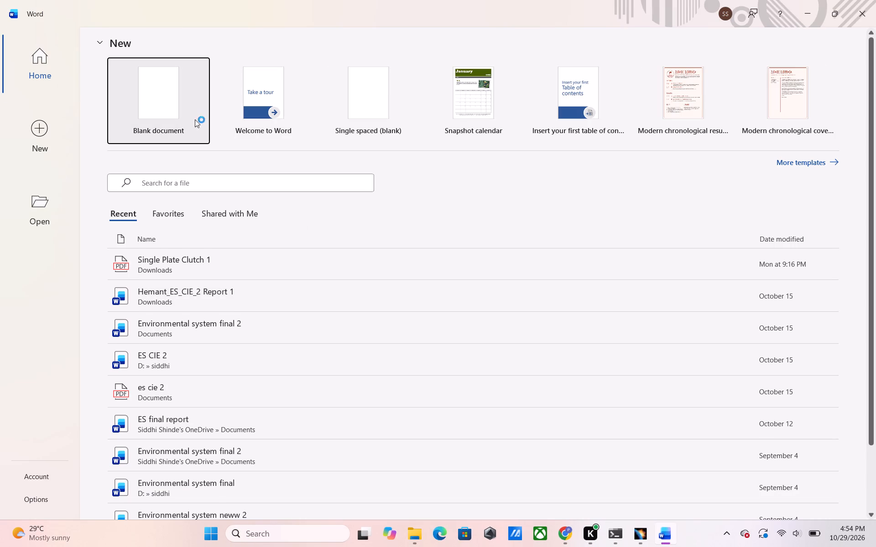
{"action": "left_click", "coordinate": [183, 121]}
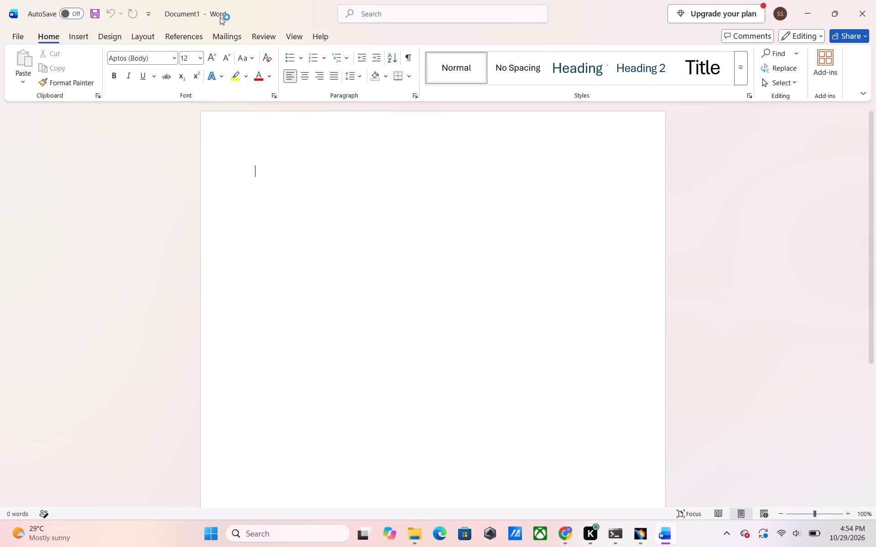
Insert a table with three columns and six rows at the start of the document.
{"action": "left_click", "coordinate": [78, 36]}
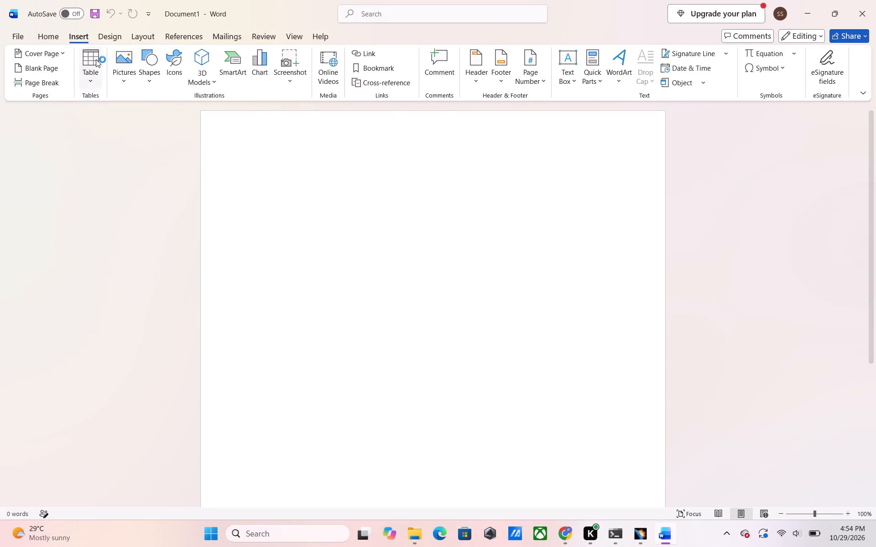
{"action": "left_click", "coordinate": [91, 61]}
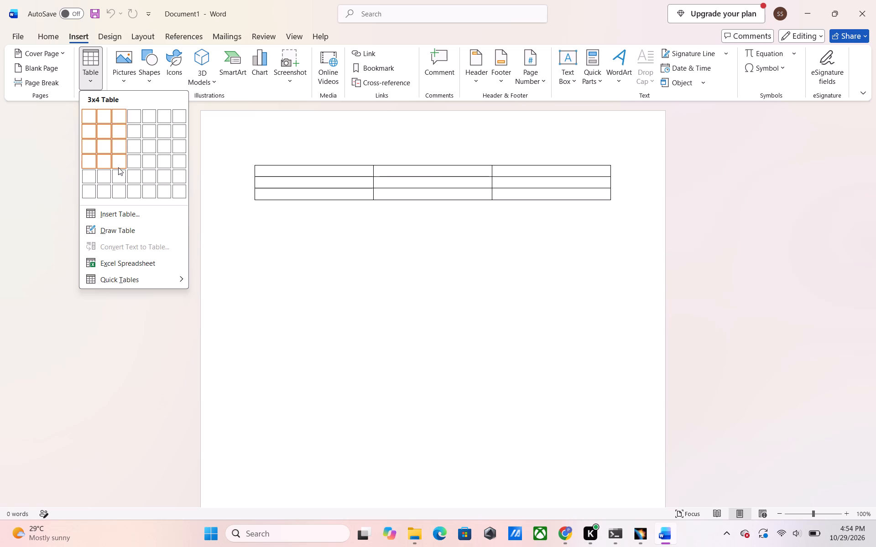
{"action": "left_click", "coordinate": [117, 189]}
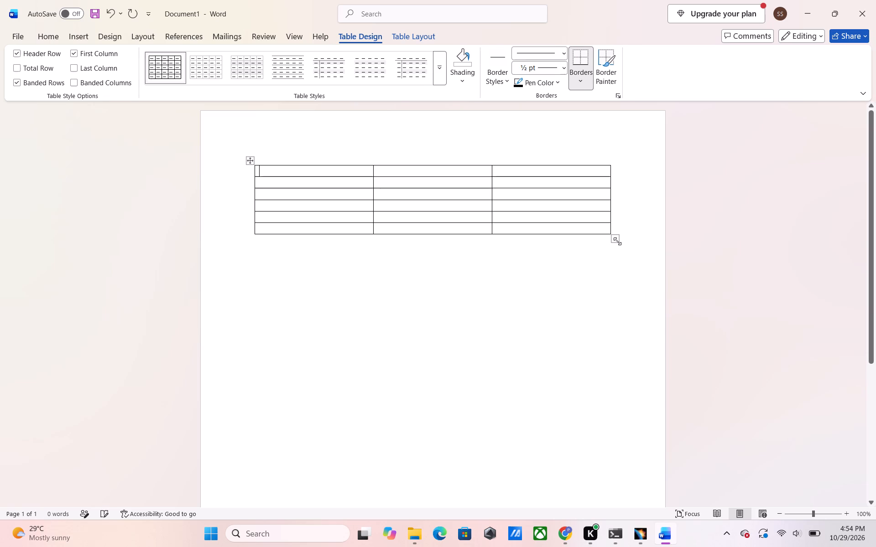
Stretch the table downward so its rows become several times taller, keeping its width nearly unchanged.
{"action": "left_click_drag", "start_coordinate": [617, 243], "coordinate": [617, 343]}
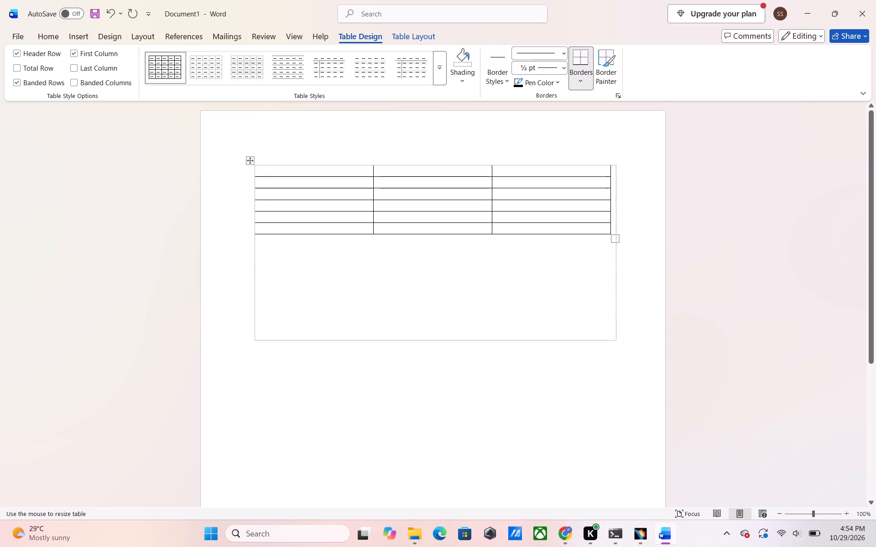
{"action": "left_click_drag", "start_coordinate": [617, 343], "coordinate": [613, 437]}
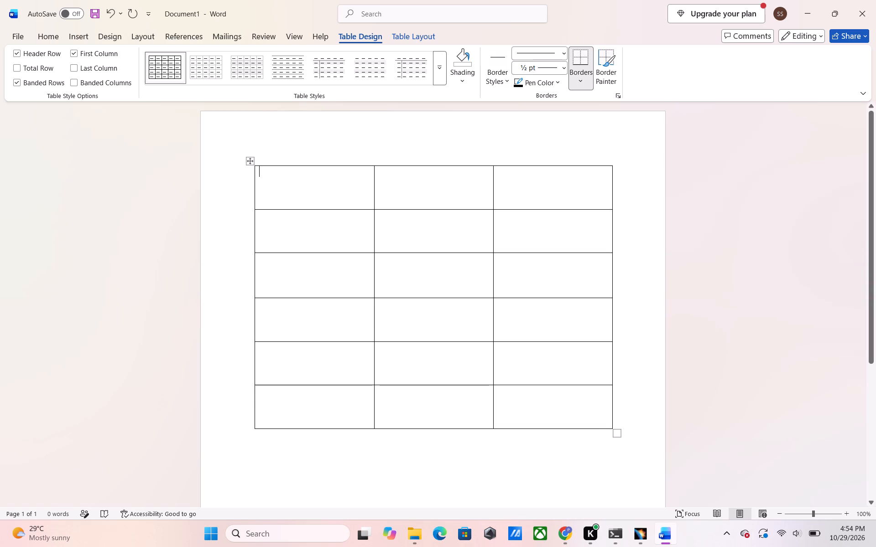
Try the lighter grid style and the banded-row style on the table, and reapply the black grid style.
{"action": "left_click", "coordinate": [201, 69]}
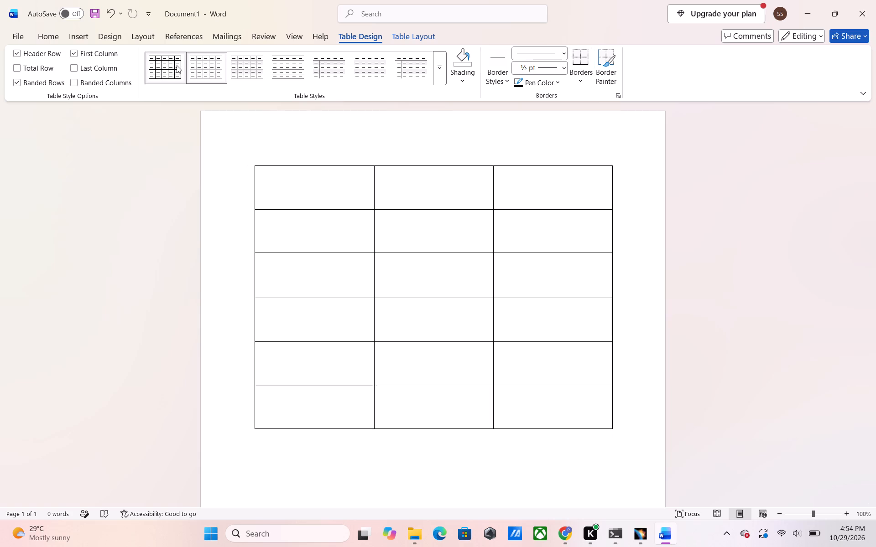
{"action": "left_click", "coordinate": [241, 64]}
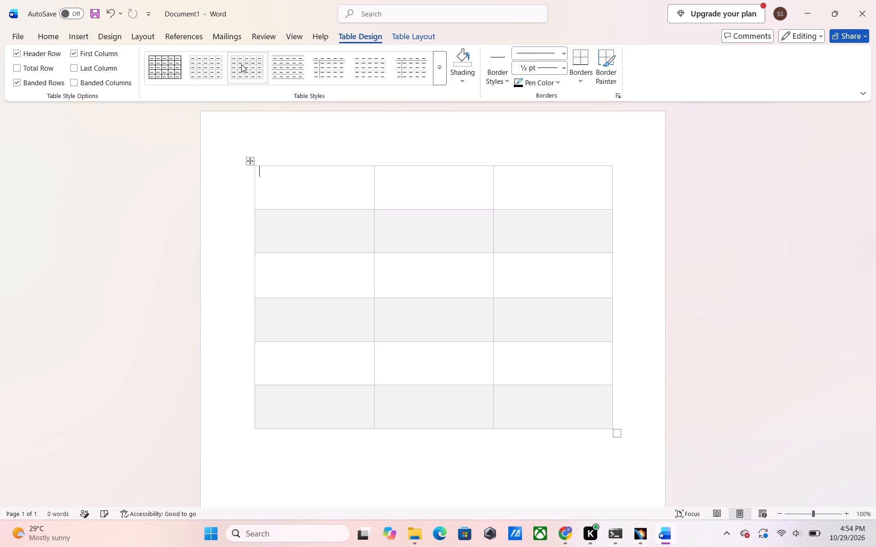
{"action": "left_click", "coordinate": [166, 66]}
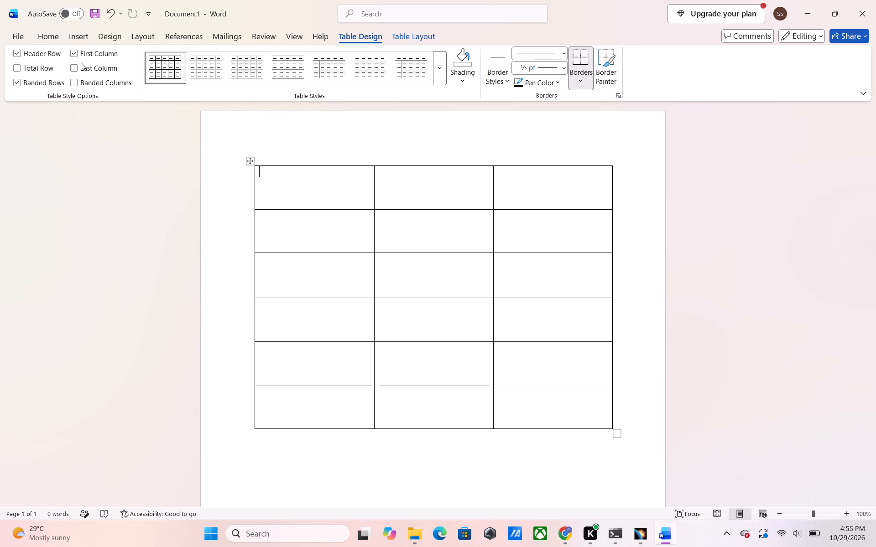
Narrow the table's first column to a thin strip by moving its border with the second column.
{"action": "left_click", "coordinate": [72, 36]}
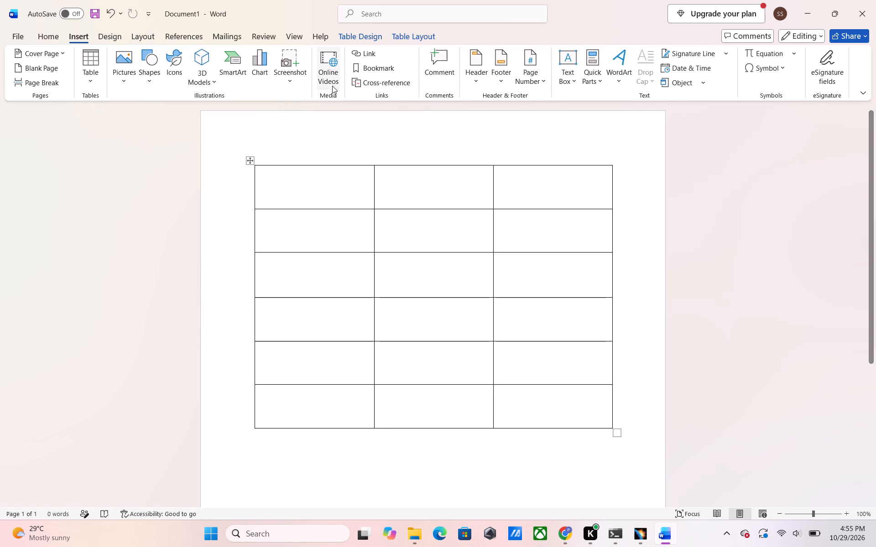
{"action": "left_click", "coordinate": [623, 184]}
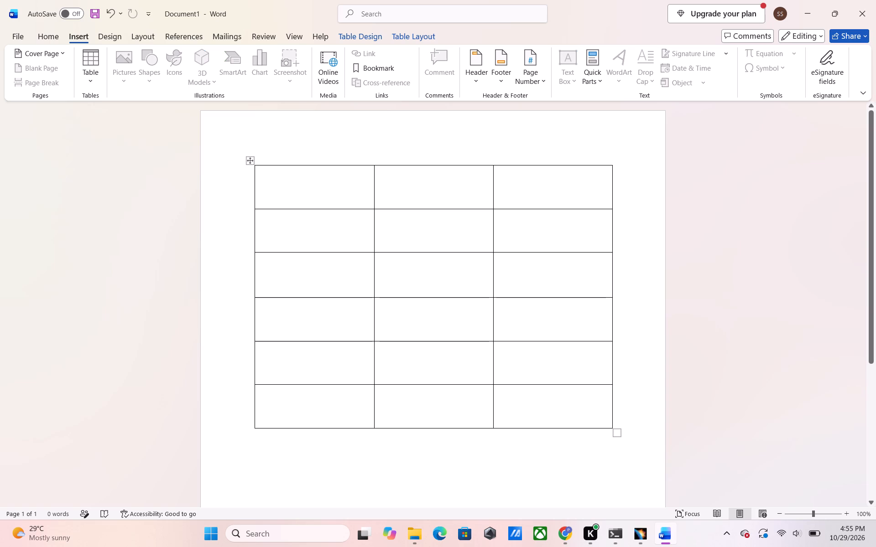
{"action": "left_click", "coordinate": [310, 176]}
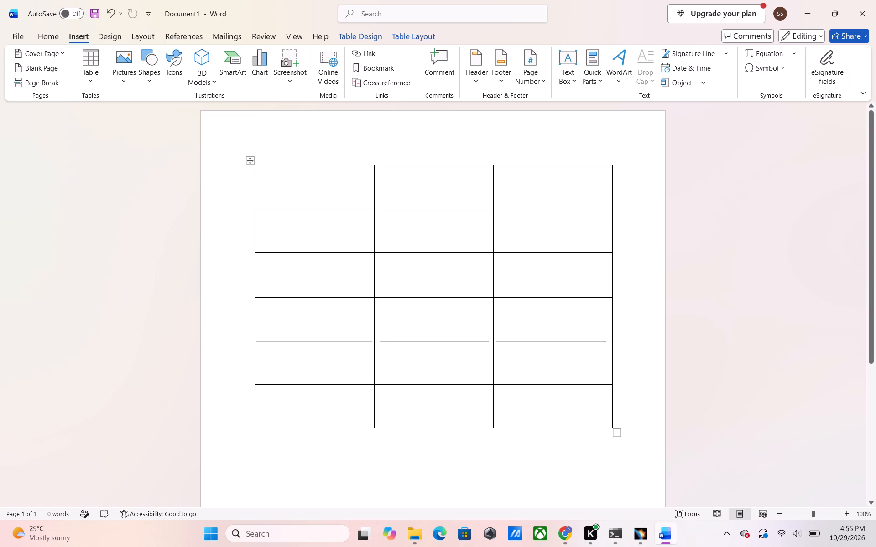
{"action": "left_click_drag", "start_coordinate": [373, 170], "coordinate": [320, 160]}
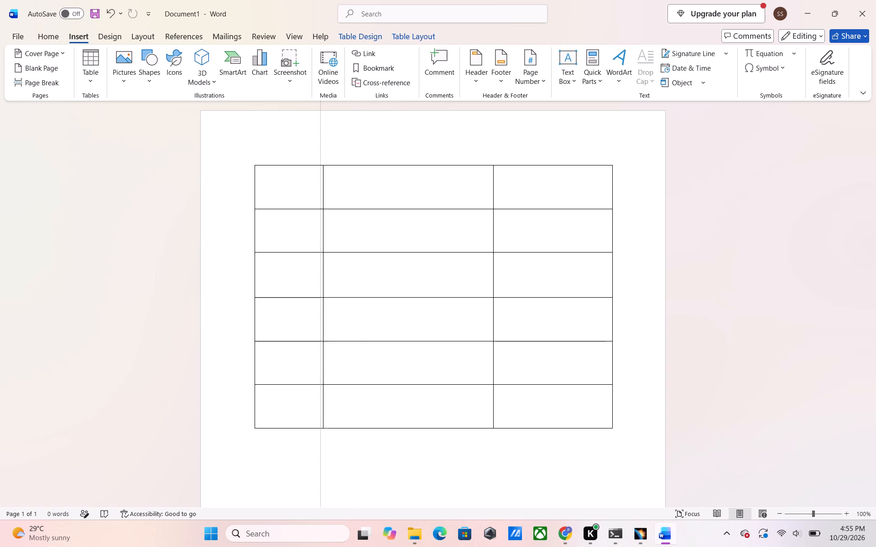
{"action": "left_click_drag", "start_coordinate": [320, 160], "coordinate": [273, 169]}
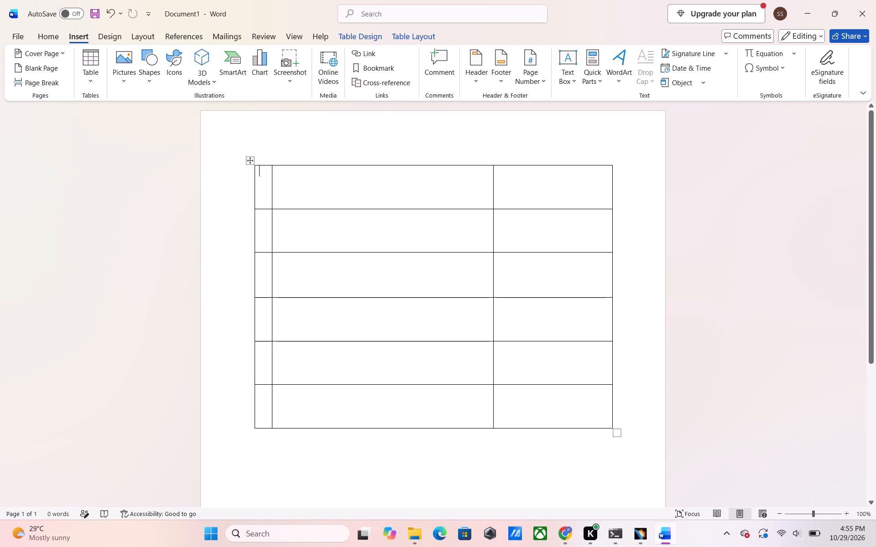
Enter "SR.No" as the heading of the first column.
{"action": "type", "text": "SR"}
{"action": "key", "text": "period"}
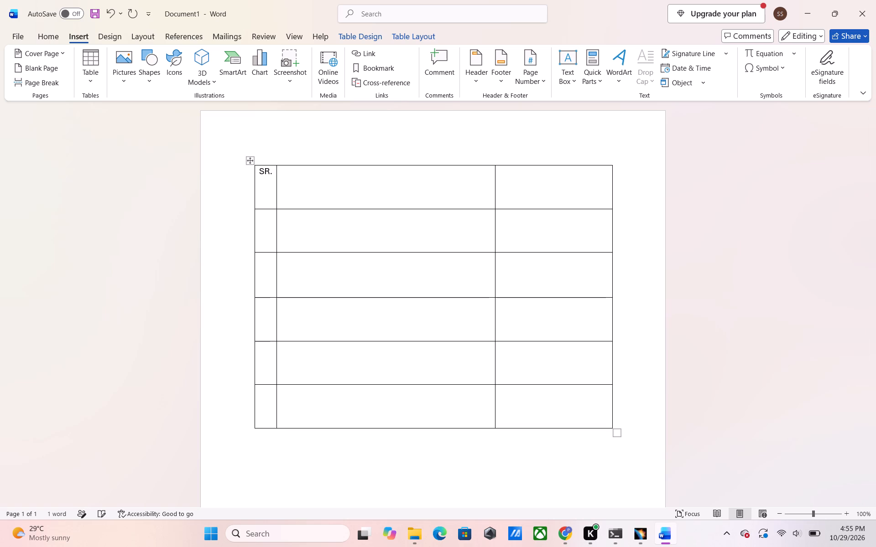
{"action": "type", "text": "No"}
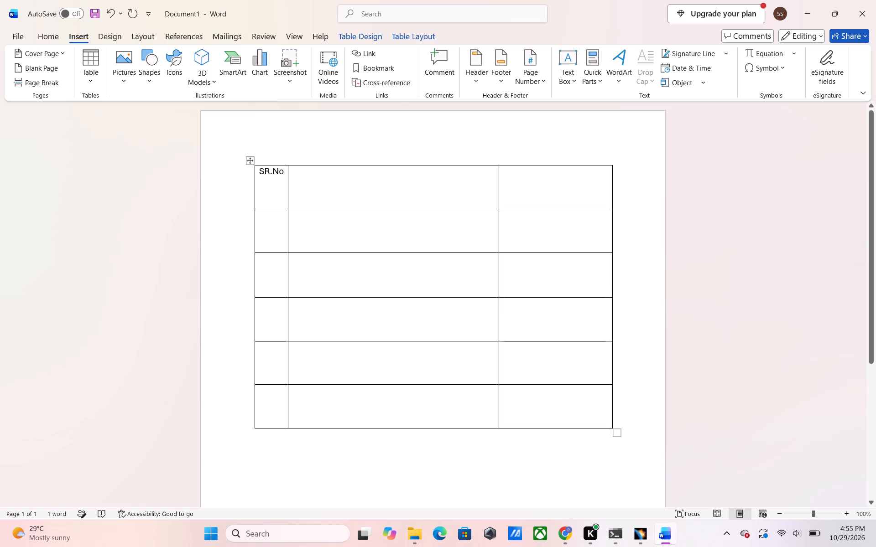
Add a blank line above the table.
{"action": "key", "text": "Left"}
{"action": "key", "text": "Left"}
{"action": "key", "text": "Left"}
{"action": "key", "text": "Left"}
{"action": "key", "text": "Left"}
{"action": "key", "text": "Return"}
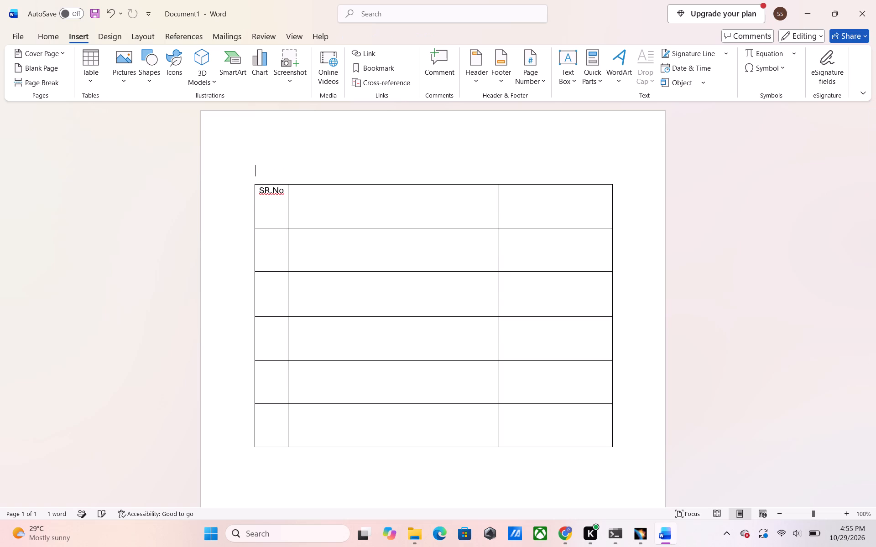
{"action": "key", "text": "BackSpace"}
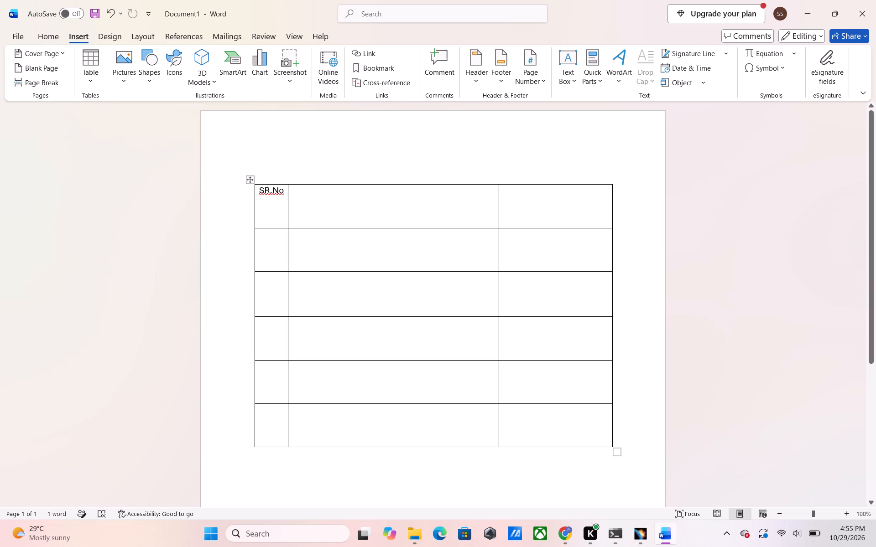
Try centred alignment on the first two header cells and set them to justified.
{"action": "left_click_drag", "start_coordinate": [257, 191], "coordinate": [296, 224]}
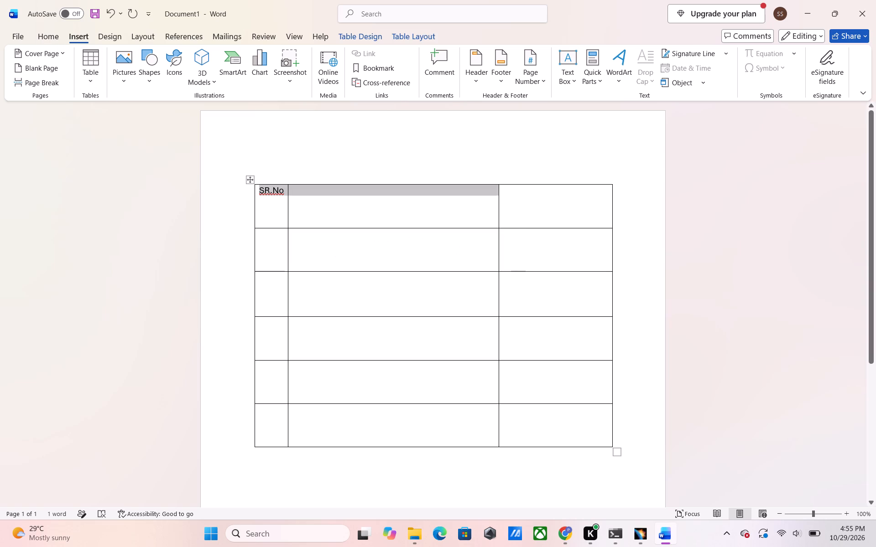
{"action": "left_click", "coordinate": [42, 36]}
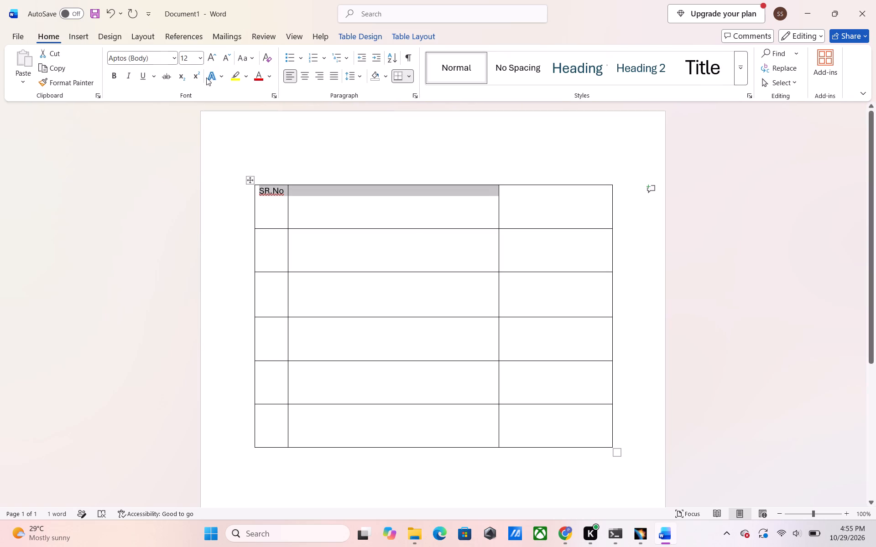
{"action": "left_click", "coordinate": [303, 76]}
{"action": "left_click", "coordinate": [332, 75]}
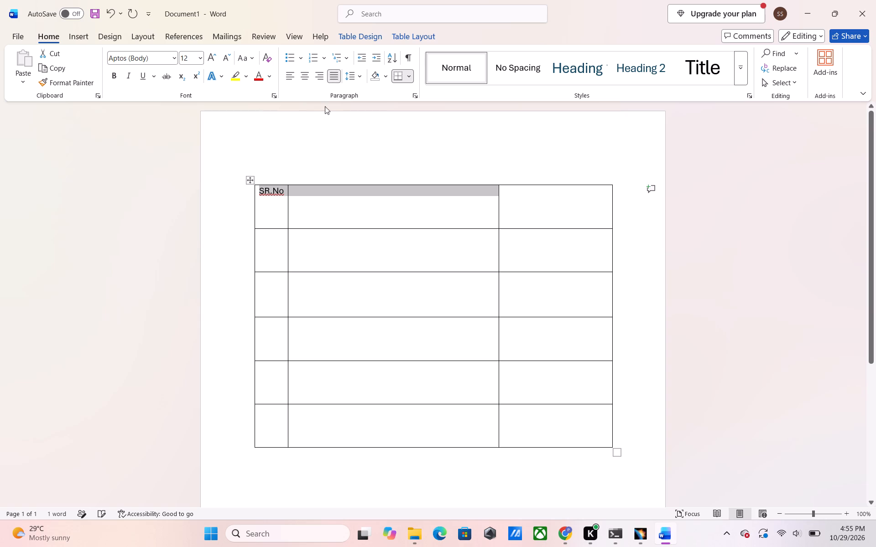
{"action": "left_click", "coordinate": [329, 154]}
Enter "Maretial" as the heading of the second column and centre it in the cell.
{"action": "left_click", "coordinate": [331, 214]}
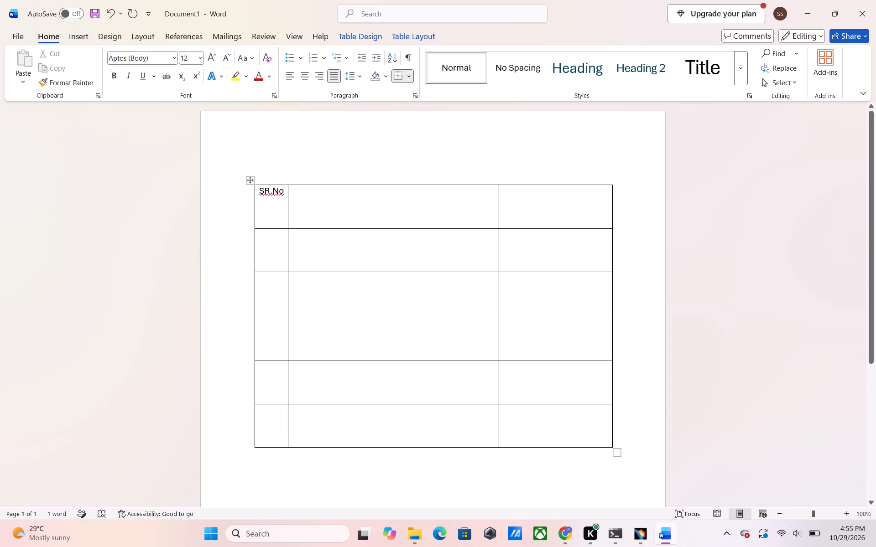
{"action": "type", "text": "Mar"}
{"action": "type", "text": "et"}
{"action": "type", "text": "ial"}
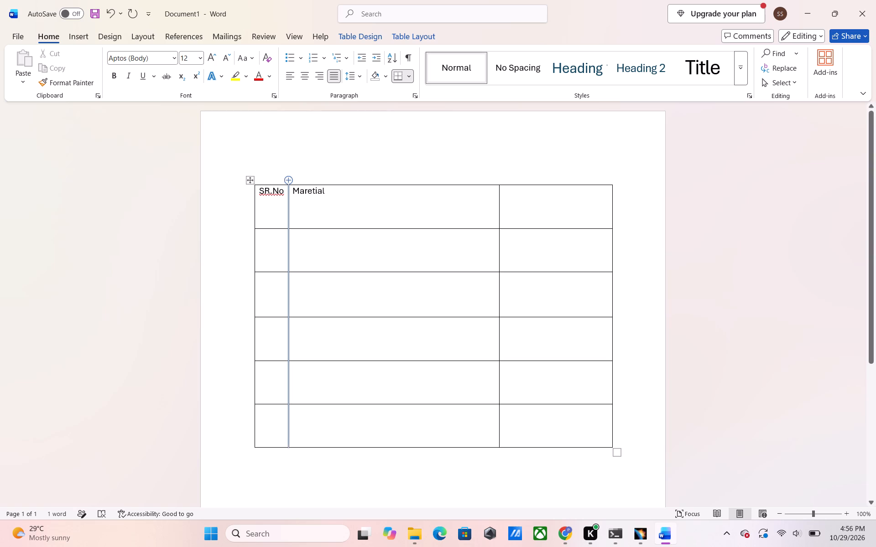
{"action": "left_click_drag", "start_coordinate": [292, 189], "coordinate": [304, 190]}
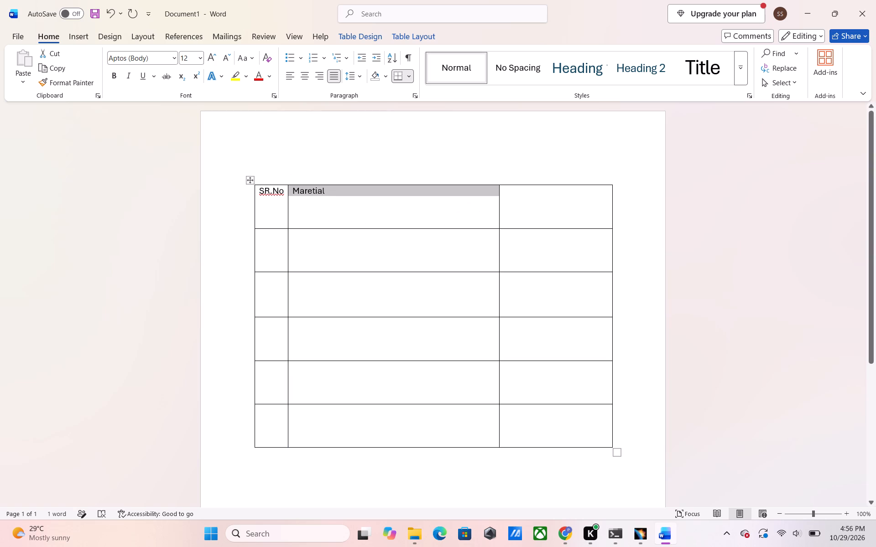
{"action": "left_click", "coordinate": [308, 73]}
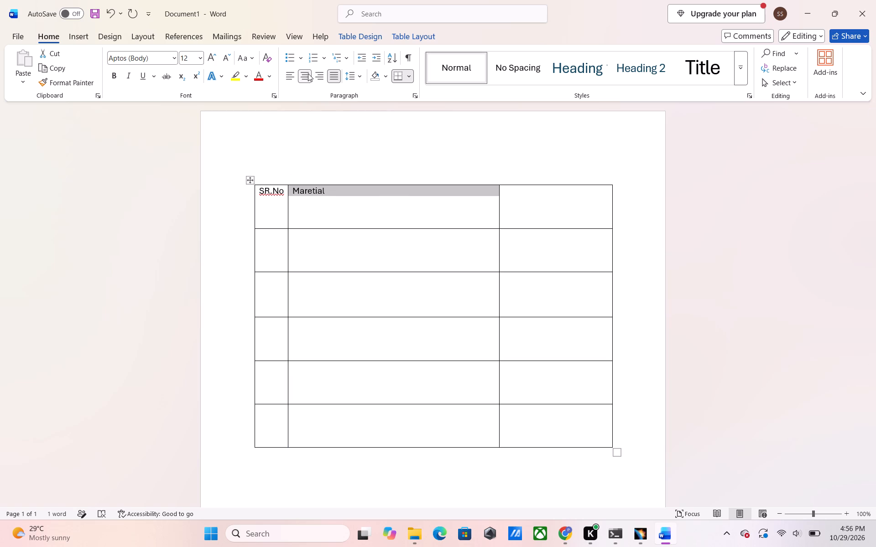
Enter "Specification" as the heading of the third column.
{"action": "left_click", "coordinate": [550, 201]}
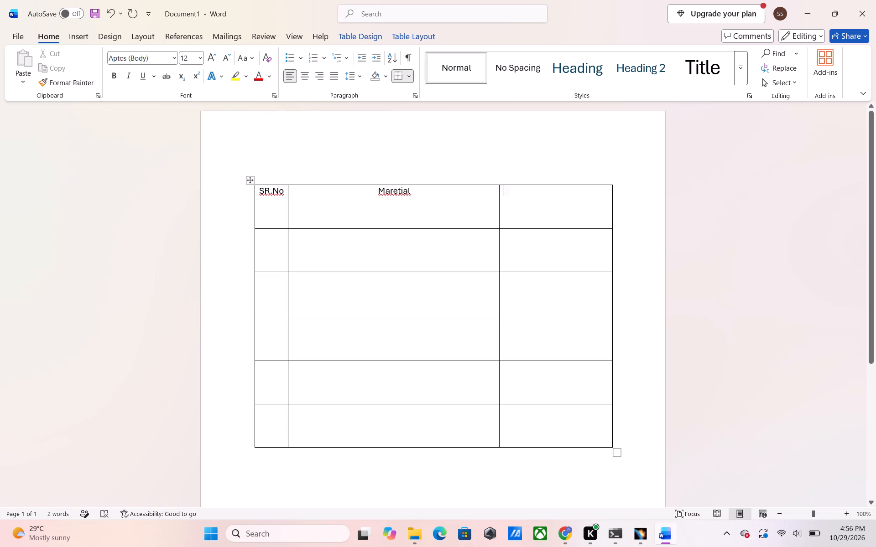
{"action": "type", "text": "Specifi"}
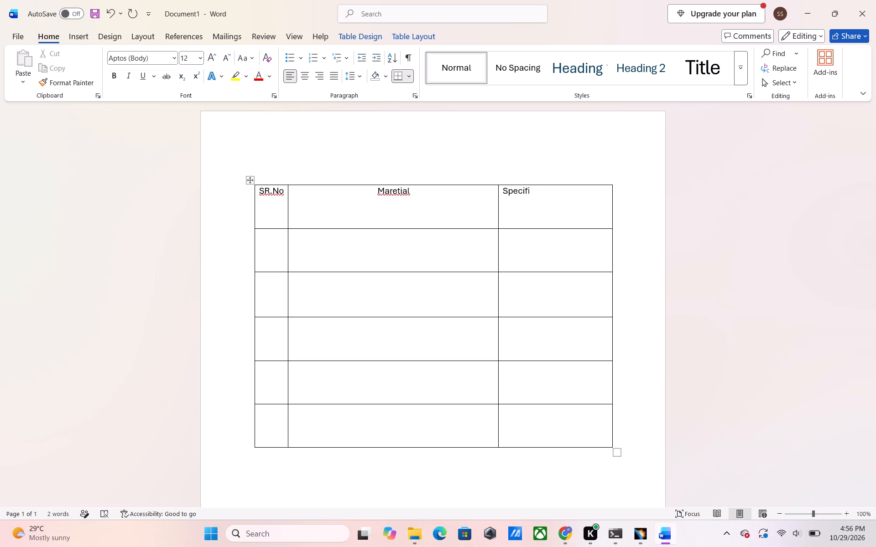
{"action": "type", "text": "cation"}
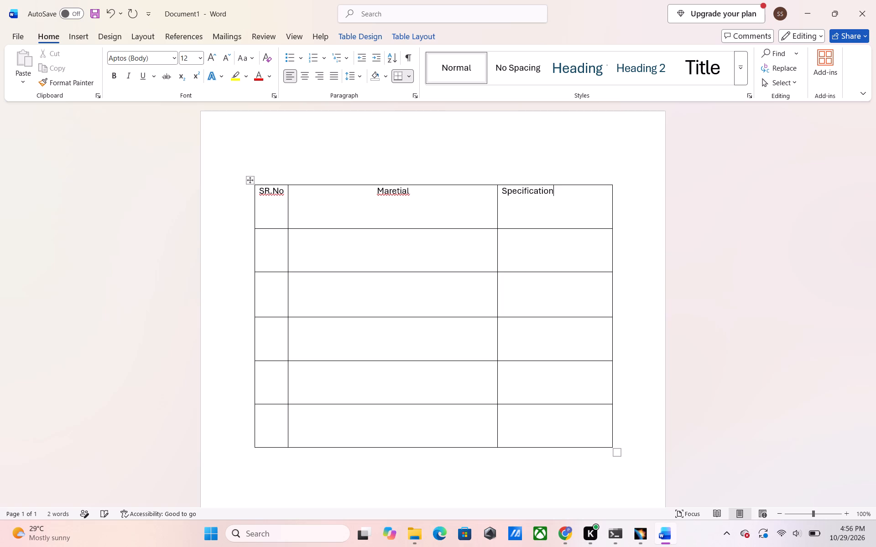
Narrow the Specification column by moving the table's outer border inward.
{"action": "left_click", "coordinate": [612, 187]}
{"action": "left_click_drag", "start_coordinate": [612, 187], "coordinate": [615, 187]}
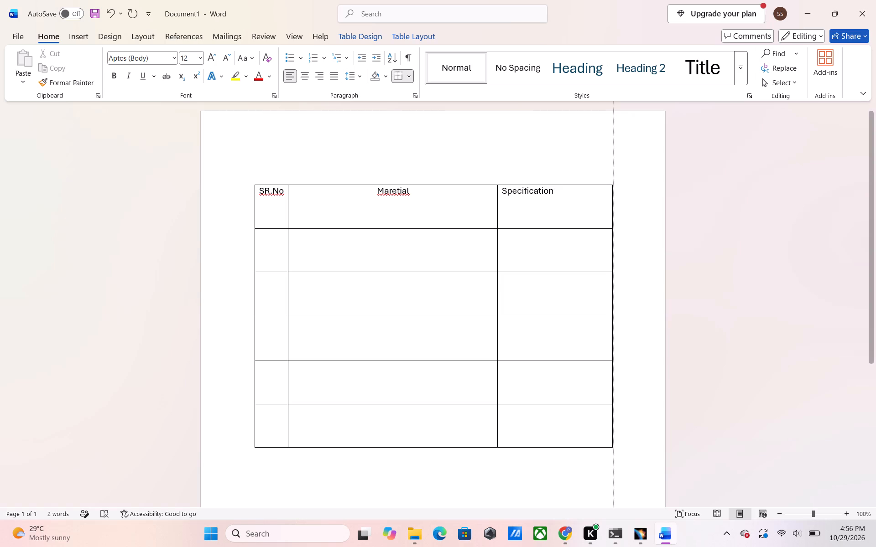
{"action": "left_click_drag", "start_coordinate": [615, 187], "coordinate": [584, 187]}
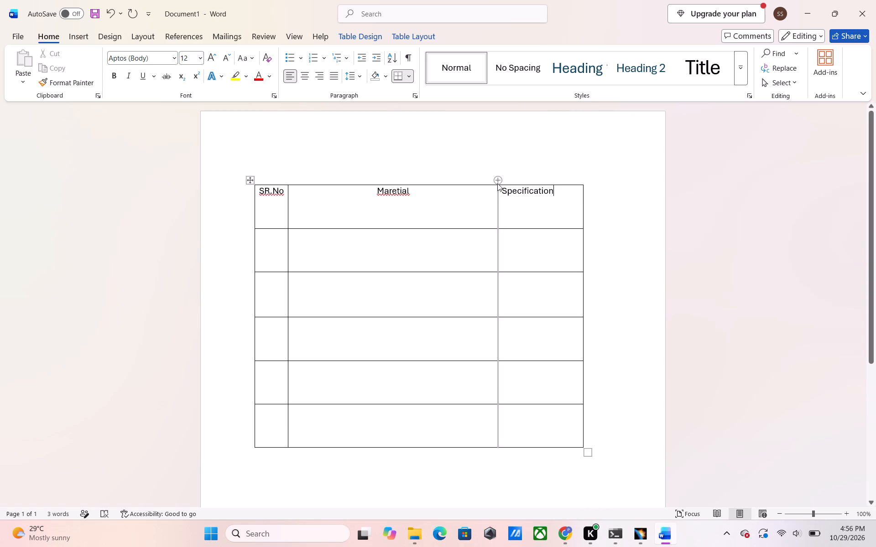
Insert a new blank column between the Maretial and Specification columns.
{"action": "left_click", "coordinate": [497, 181]}
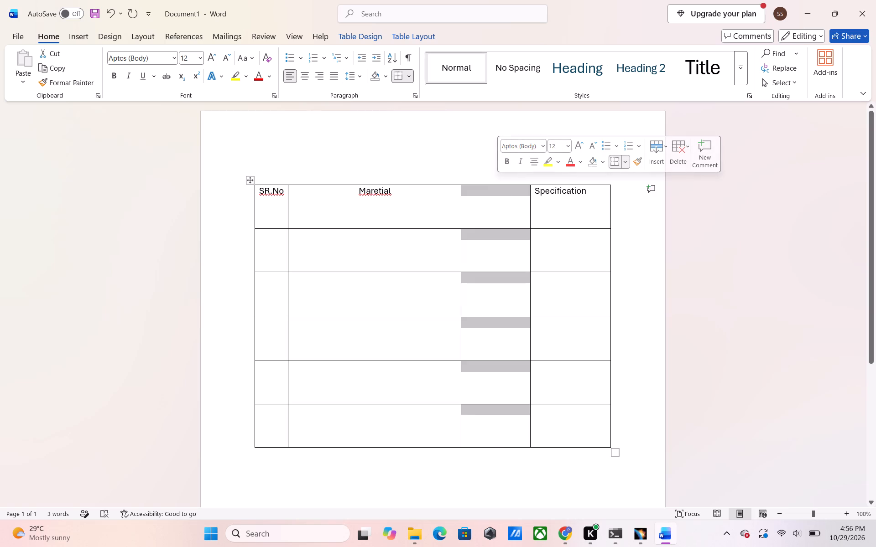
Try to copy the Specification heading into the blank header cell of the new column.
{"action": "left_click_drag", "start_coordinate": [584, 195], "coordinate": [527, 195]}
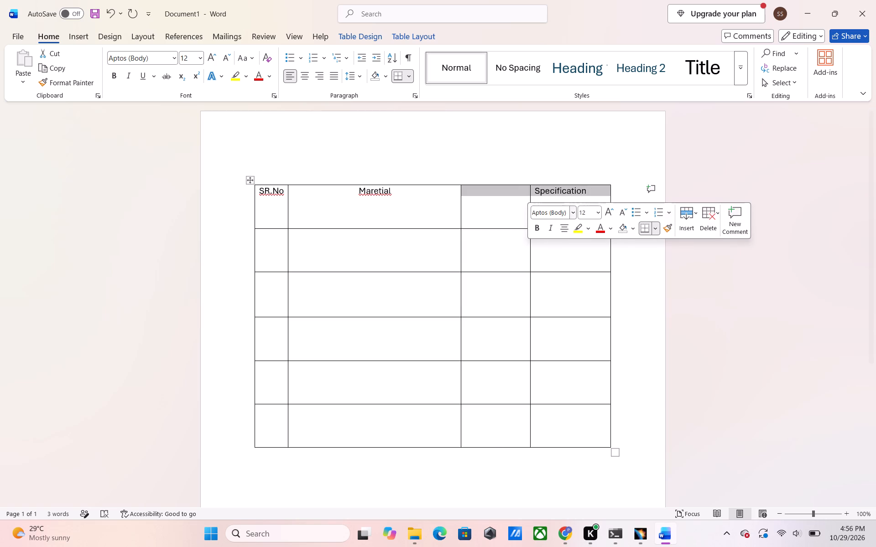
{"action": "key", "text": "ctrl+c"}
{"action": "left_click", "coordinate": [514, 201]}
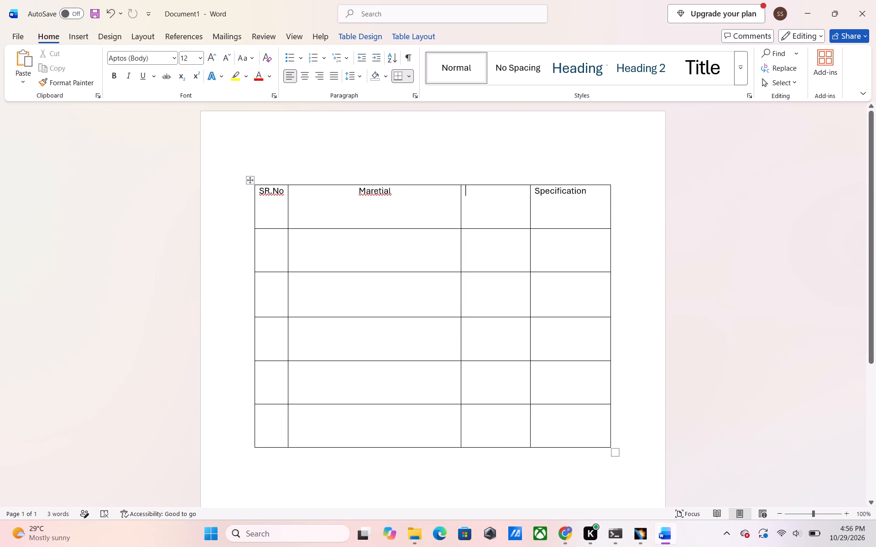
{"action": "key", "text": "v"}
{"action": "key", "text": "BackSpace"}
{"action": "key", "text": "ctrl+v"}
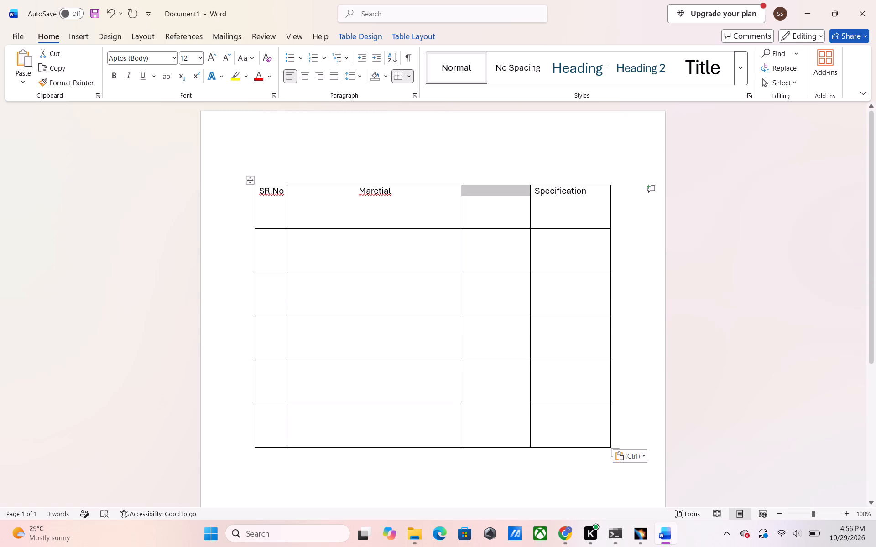
Copy only the text "Specification" into the header cell of the new third column.
{"action": "left_click_drag", "start_coordinate": [587, 191], "coordinate": [533, 200]}
{"action": "key", "text": "ctrl+c"}
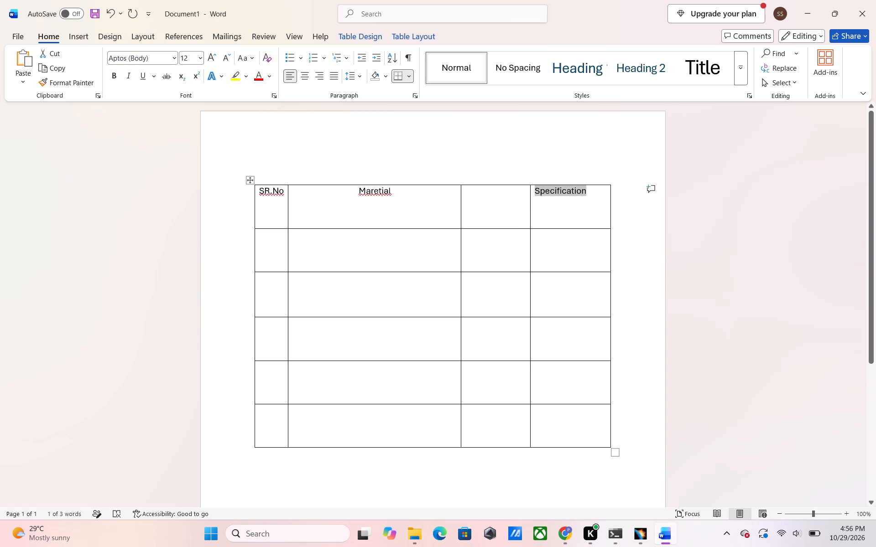
{"action": "left_click", "coordinate": [501, 205]}
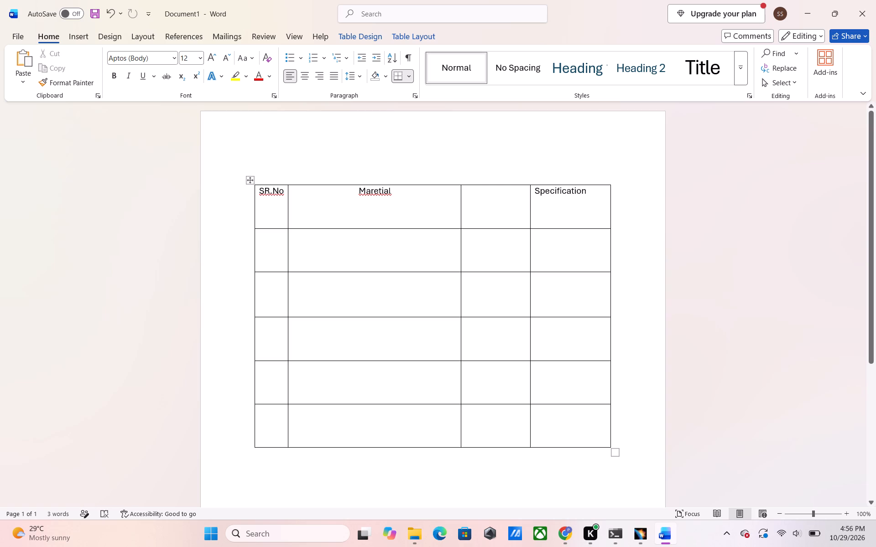
{"action": "key", "text": "ctrl+v"}
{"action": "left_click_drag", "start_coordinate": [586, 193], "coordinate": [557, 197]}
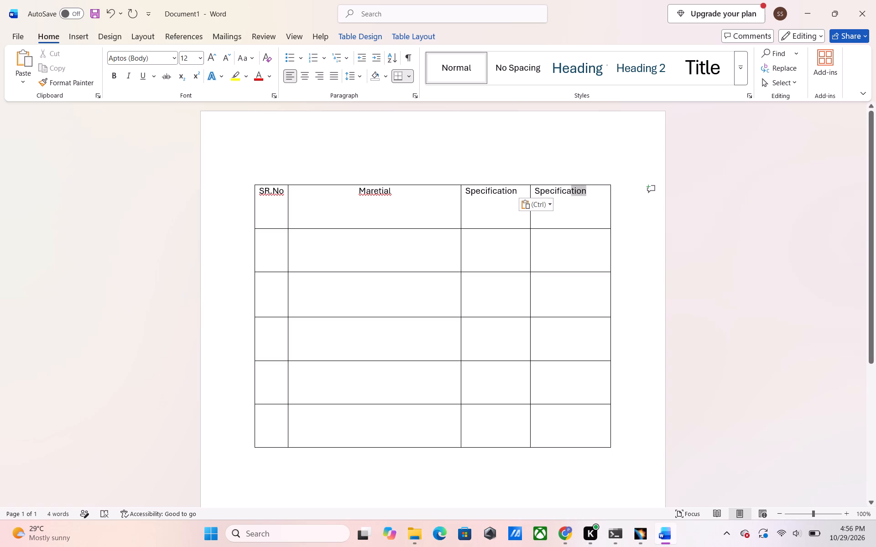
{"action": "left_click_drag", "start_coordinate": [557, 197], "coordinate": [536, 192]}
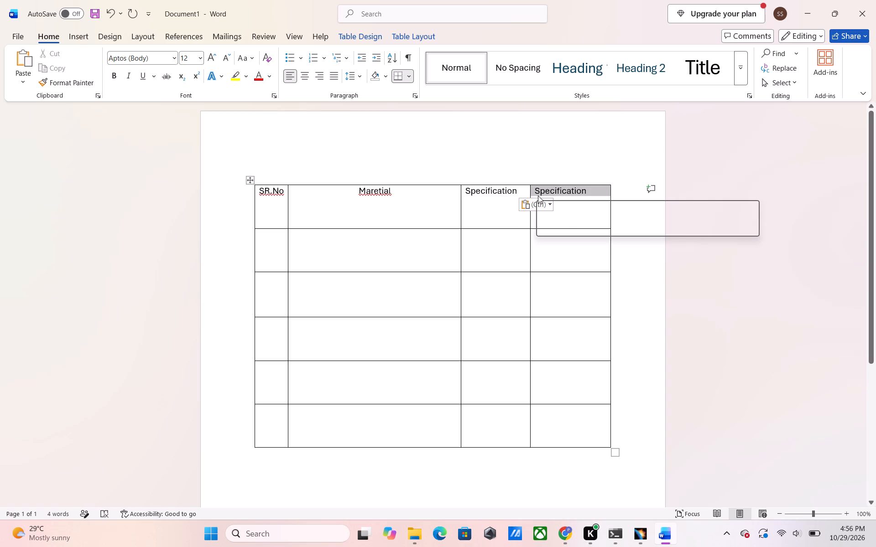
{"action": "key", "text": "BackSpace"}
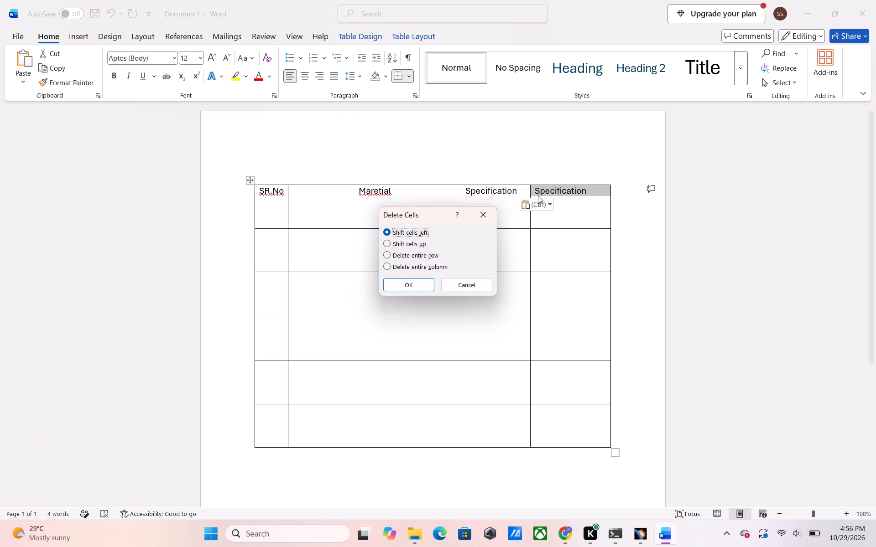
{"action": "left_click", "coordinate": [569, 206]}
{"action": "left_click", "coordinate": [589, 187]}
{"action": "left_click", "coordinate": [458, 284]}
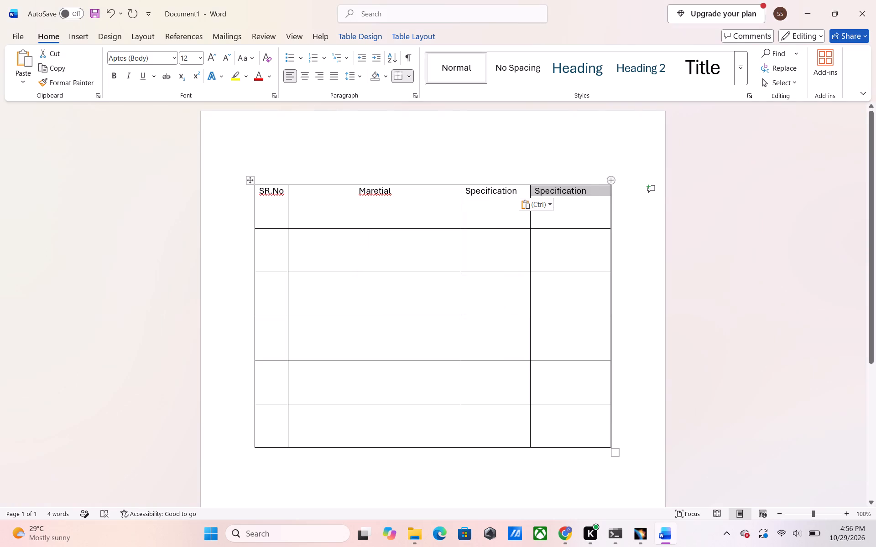
Clear the duplicate "Specification" text from the header cell of the fourth column, keeping the cell.
{"action": "left_click_drag", "start_coordinate": [599, 183], "coordinate": [591, 187]}
{"action": "left_click", "coordinate": [582, 194]}
{"action": "left_click", "coordinate": [587, 193]}
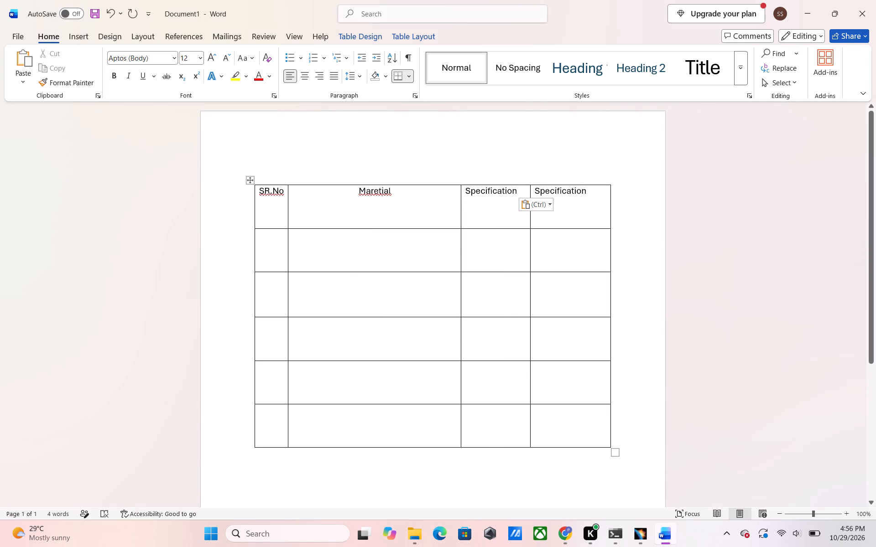
{"action": "key", "text": "BackSpace"}
{"action": "key", "text": "BackSpace"}
{"action": "key", "text": "BackSpace"}
{"action": "key", "text": "BackSpace"}
{"action": "key", "text": "BackSpace"}
{"action": "key", "text": "BackSpace"}
{"action": "key", "text": "BackSpace"}
{"action": "key", "text": "BackSpace"}
{"action": "key", "text": "BackSpace"}
{"action": "key", "text": "BackSpace"}
{"action": "key", "text": "BackSpace"}
{"action": "key", "text": "BackSpace"}
{"action": "key", "text": "BackSpace"}
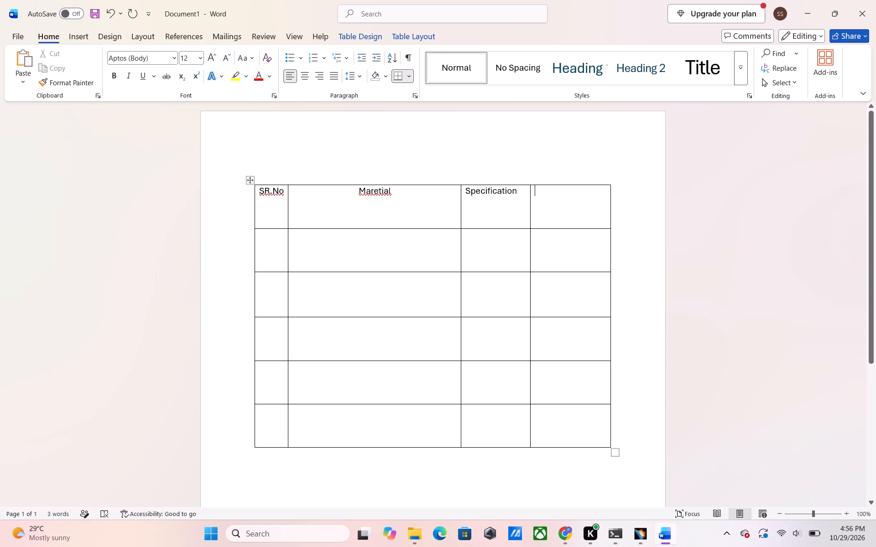
Narrow the Maretial column by moving its border with the Specification column inward, widening the Specification column.
{"action": "left_click_drag", "start_coordinate": [461, 187], "coordinate": [440, 188]}
{"action": "left_click", "coordinate": [467, 175]}
{"action": "left_click", "coordinate": [461, 185]}
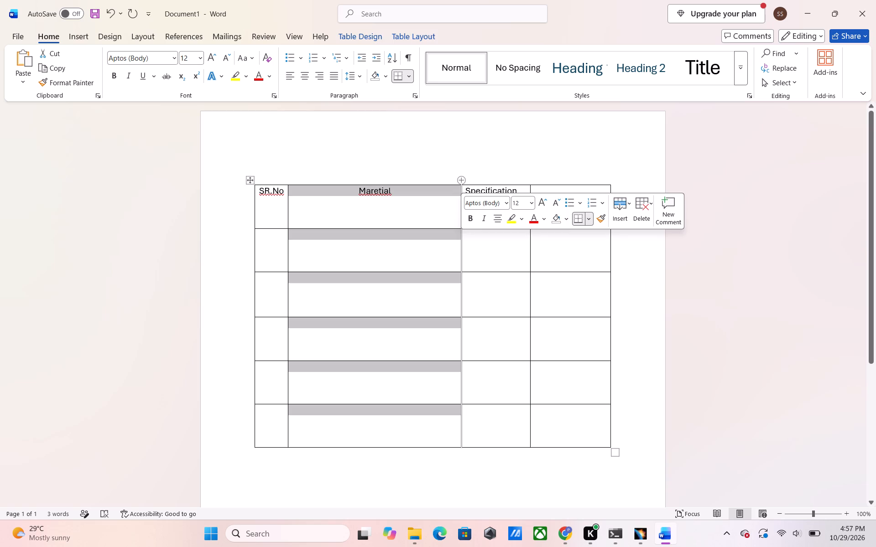
{"action": "left_click_drag", "start_coordinate": [460, 190], "coordinate": [430, 195]}
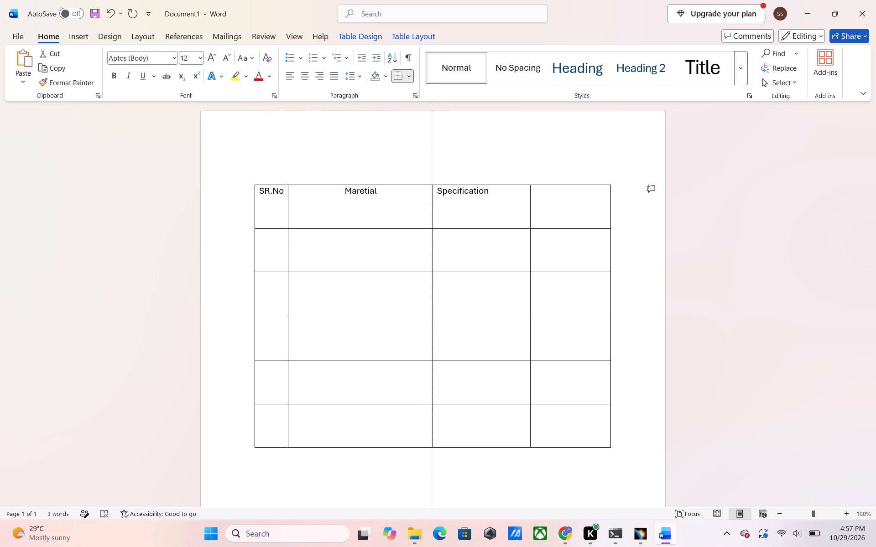
{"action": "left_click_drag", "start_coordinate": [430, 195], "coordinate": [408, 198]}
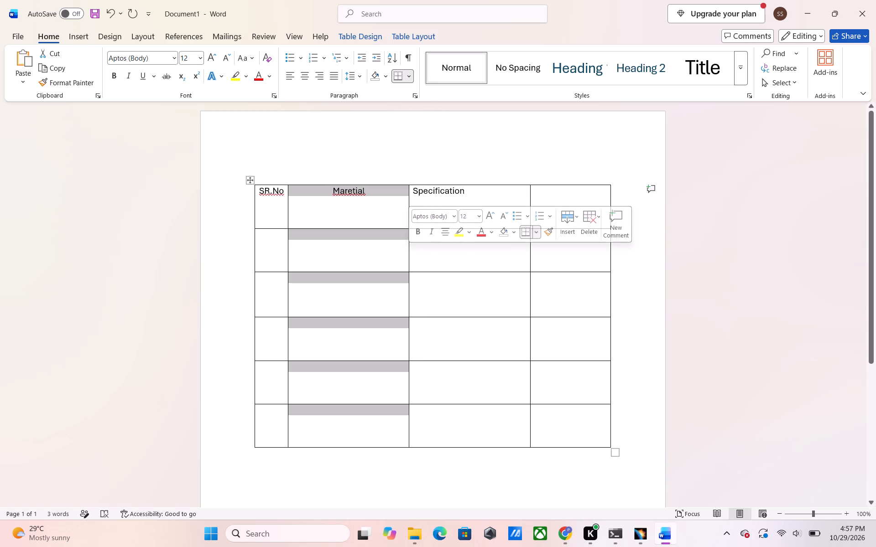
Enter "Cost" as the heading of the fourth column and centre it in the cell.
{"action": "left_click", "coordinate": [575, 190]}
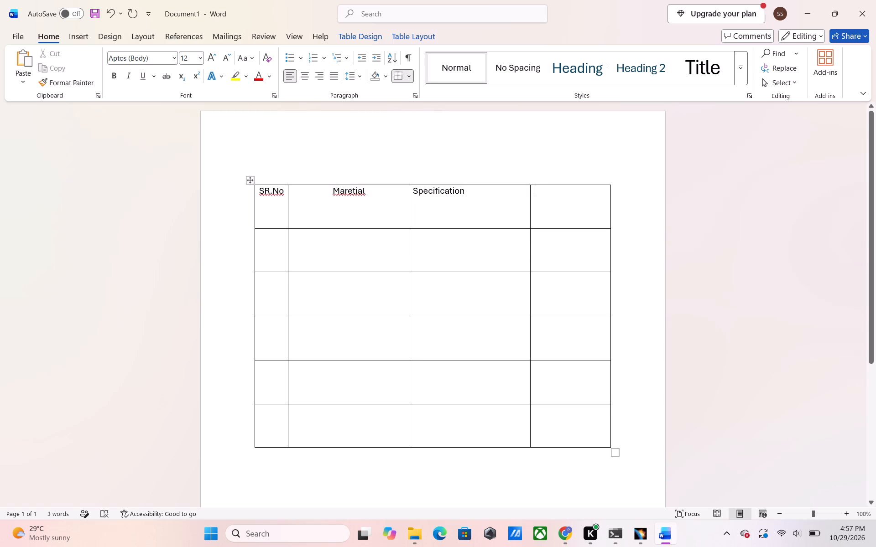
{"action": "type", "text": "Cost"}
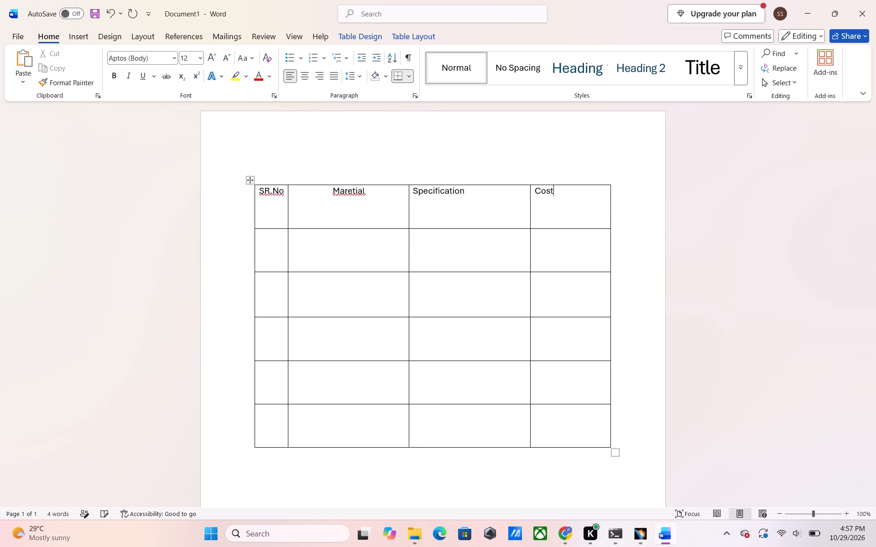
{"action": "left_click_drag", "start_coordinate": [552, 191], "coordinate": [531, 190]}
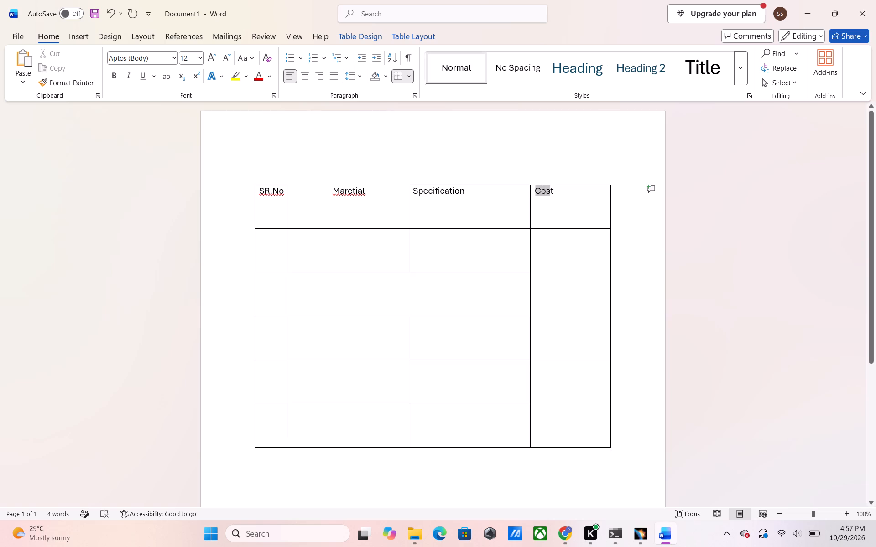
{"action": "left_click_drag", "start_coordinate": [531, 190], "coordinate": [531, 190]}
{"action": "left_click_drag", "start_coordinate": [554, 187], "coordinate": [529, 183]}
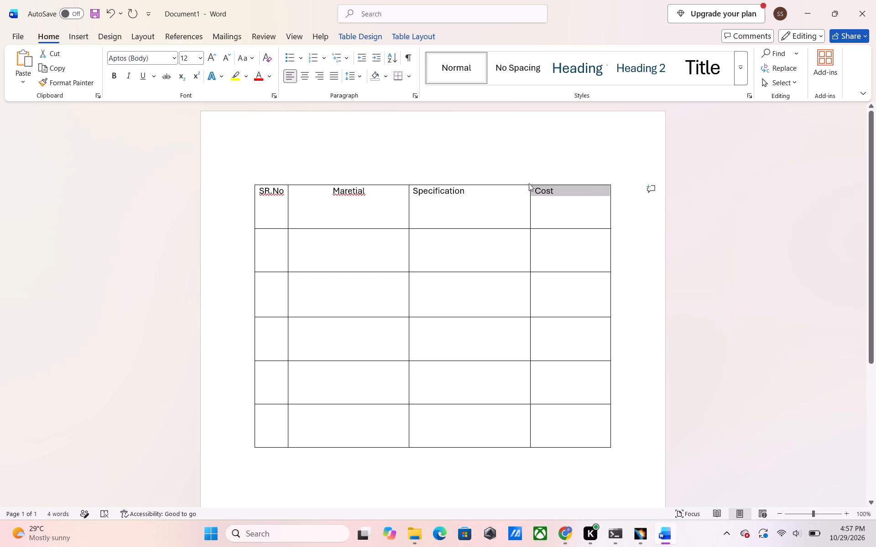
{"action": "left_click", "coordinate": [302, 74]}
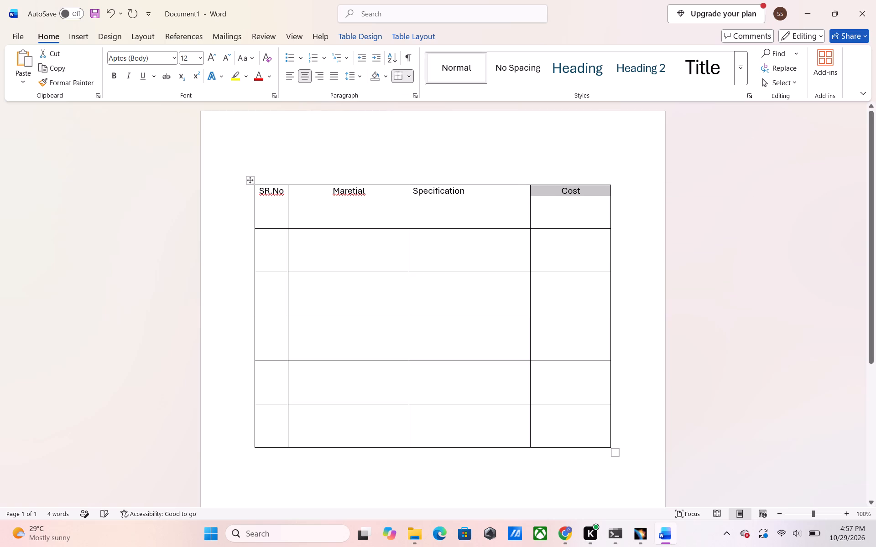
Centre the "Specification" heading in its cell.
{"action": "left_click_drag", "start_coordinate": [412, 188], "coordinate": [439, 188]}
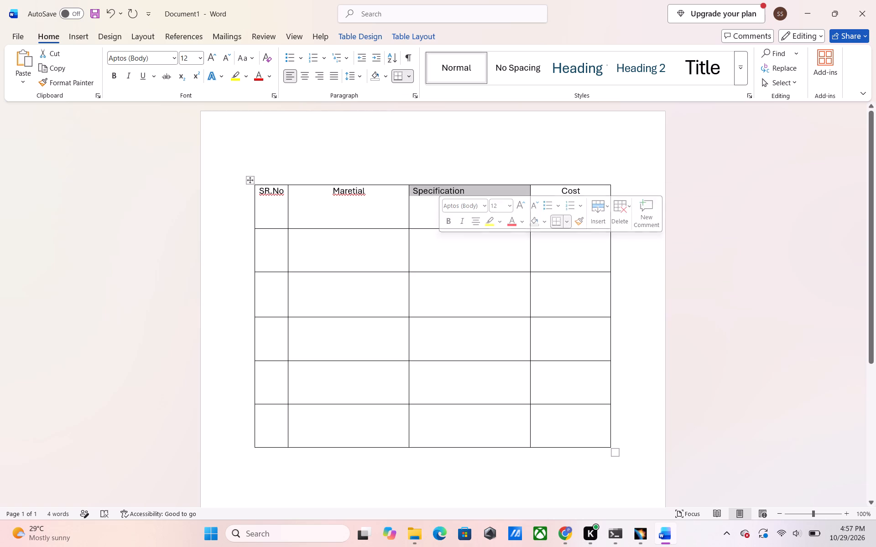
{"action": "left_click", "coordinate": [306, 78]}
{"action": "left_click", "coordinate": [355, 165]}
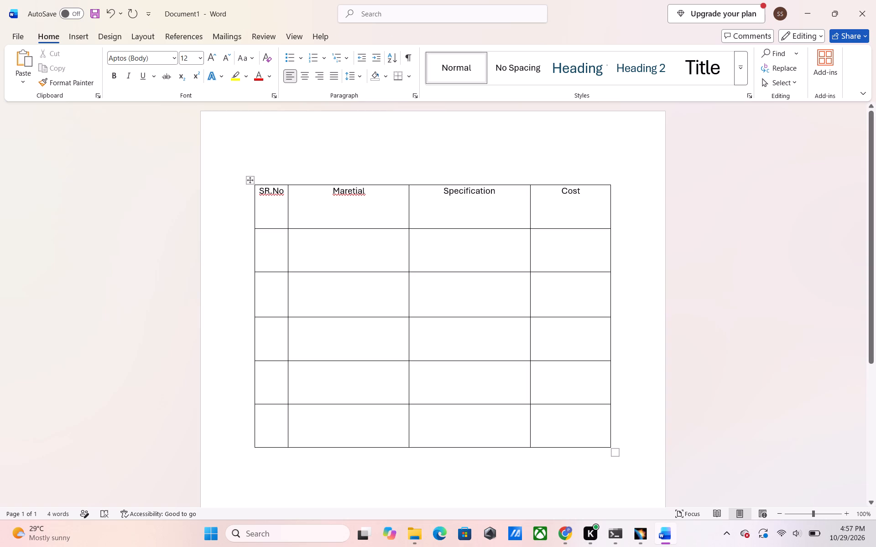
Reduce the height of the header row and all five rows below it to roughly half.
{"action": "left_click_drag", "start_coordinate": [257, 229], "coordinate": [257, 212]}
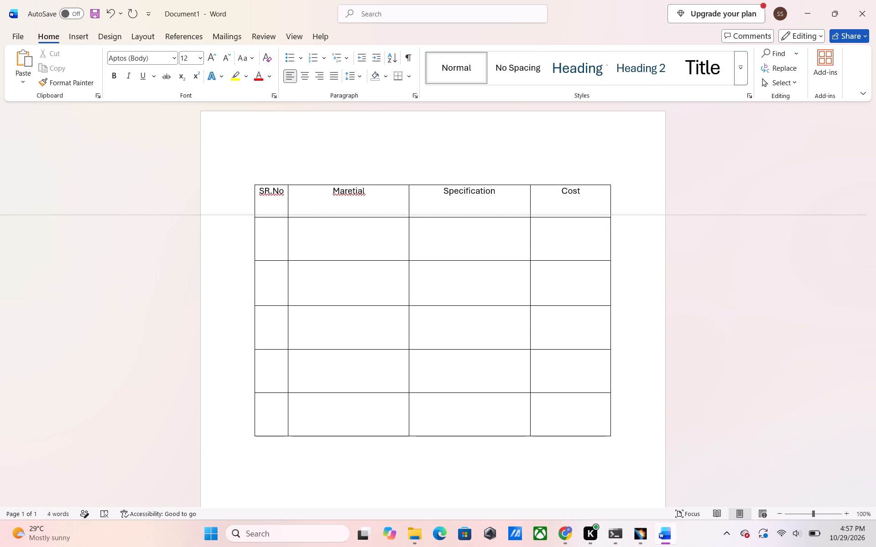
{"action": "left_click_drag", "start_coordinate": [257, 212], "coordinate": [257, 209]}
{"action": "left_click", "coordinate": [266, 225]}
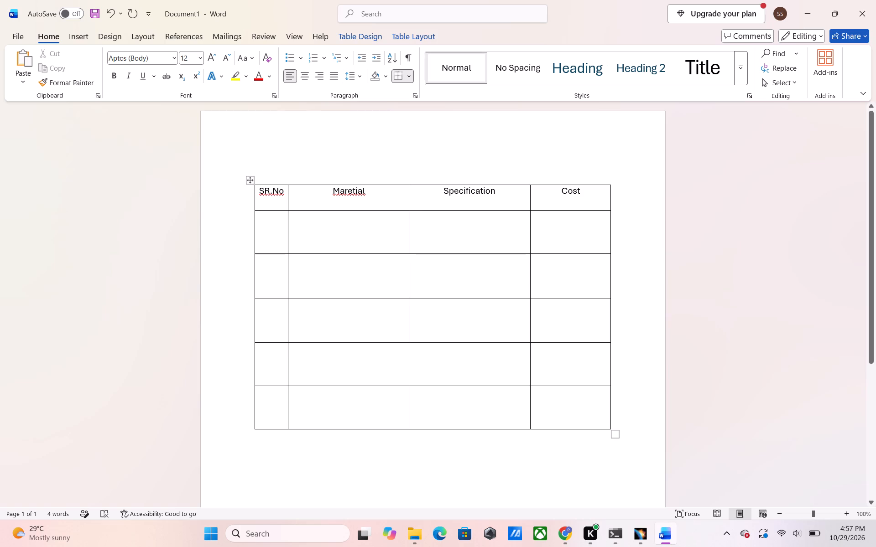
{"action": "left_click_drag", "start_coordinate": [262, 254], "coordinate": [262, 233]}
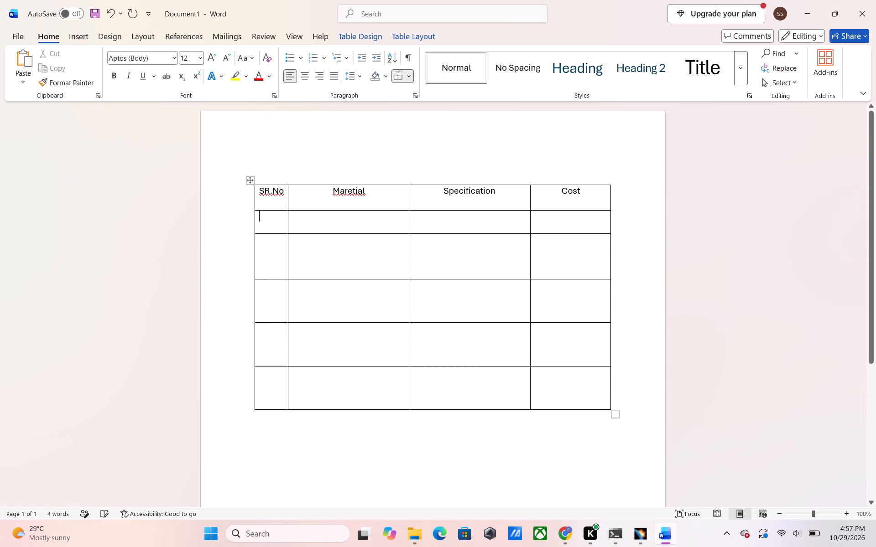
{"action": "left_click_drag", "start_coordinate": [264, 280], "coordinate": [261, 250]}
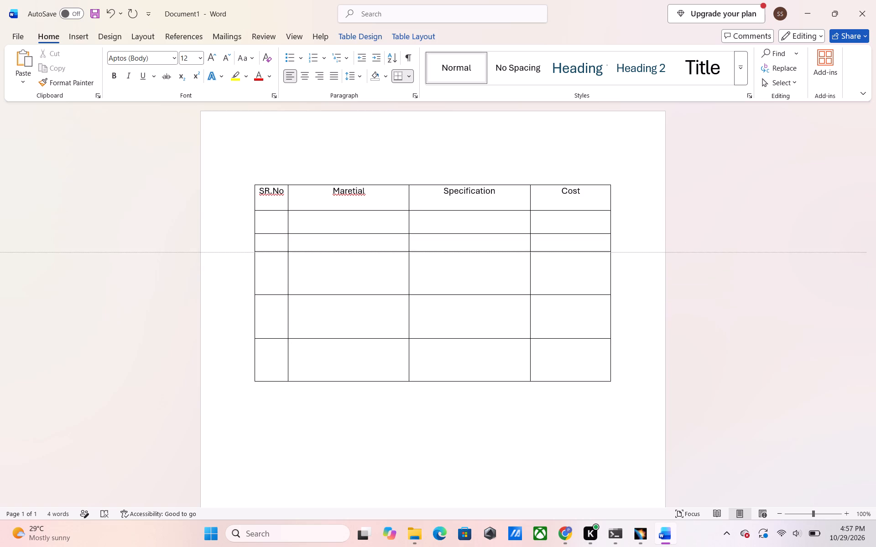
{"action": "left_click_drag", "start_coordinate": [261, 250], "coordinate": [262, 256]}
{"action": "left_click", "coordinate": [266, 297]}
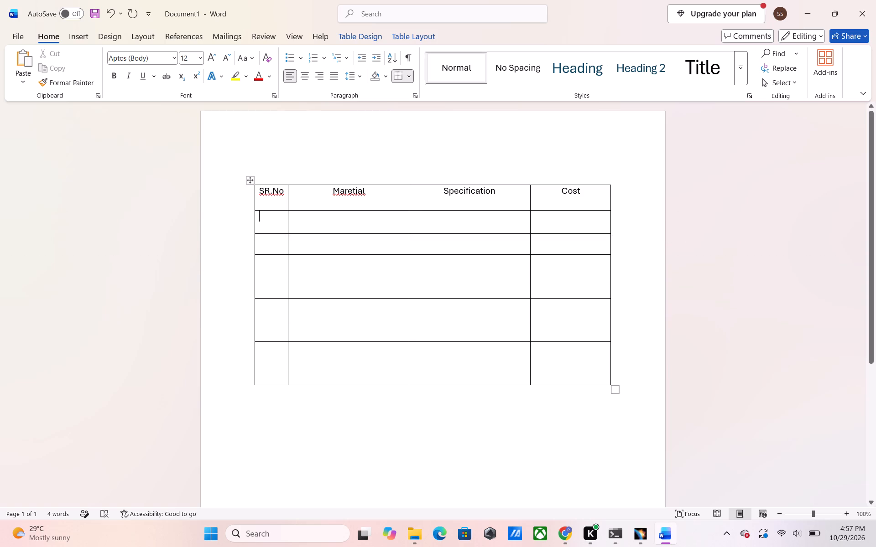
{"action": "left_click_drag", "start_coordinate": [266, 299], "coordinate": [266, 276]}
{"action": "left_click_drag", "start_coordinate": [270, 319], "coordinate": [270, 294]}
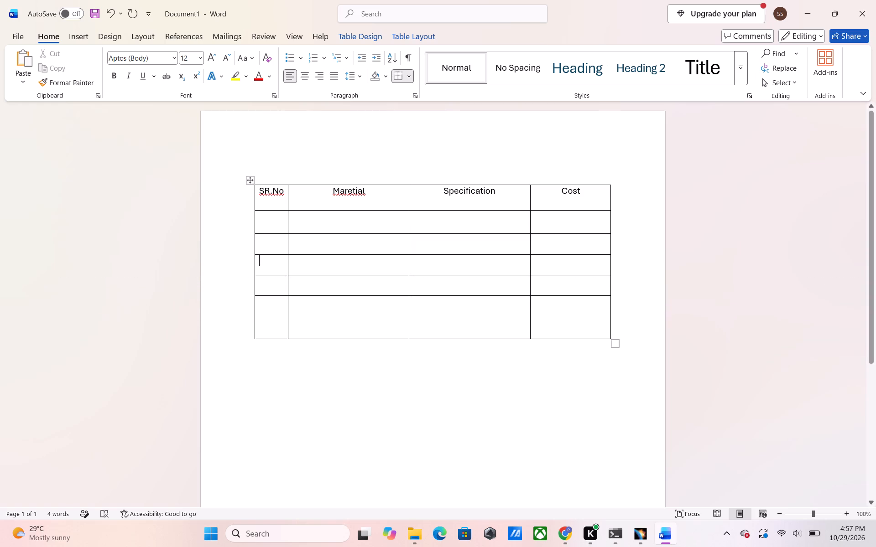
{"action": "left_click_drag", "start_coordinate": [268, 337], "coordinate": [269, 328]}
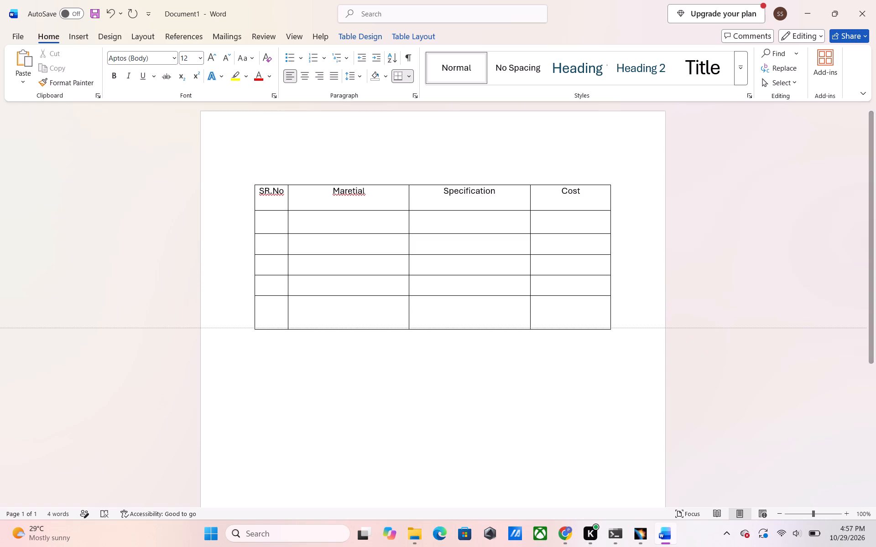
{"action": "left_click_drag", "start_coordinate": [269, 328], "coordinate": [269, 316]}
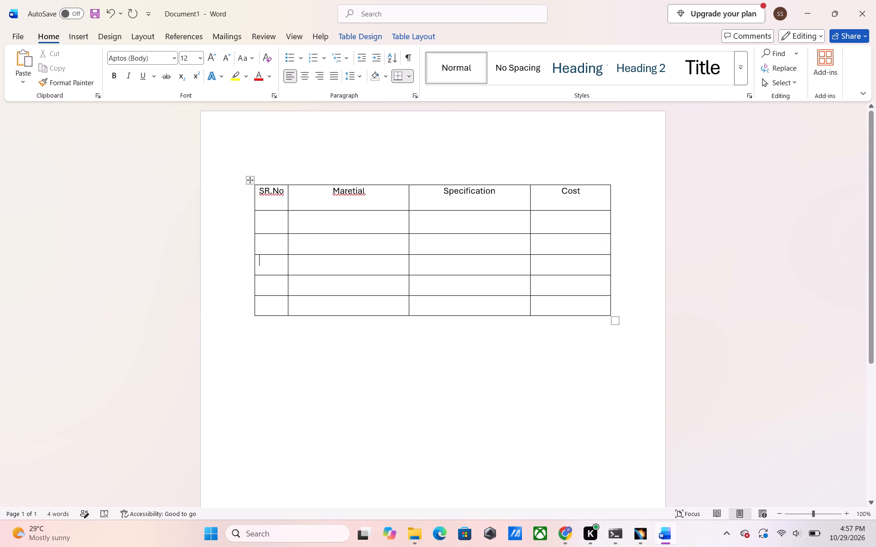
Enter serial number 1 in the first row below the headings.
{"action": "left_click", "coordinate": [271, 222]}
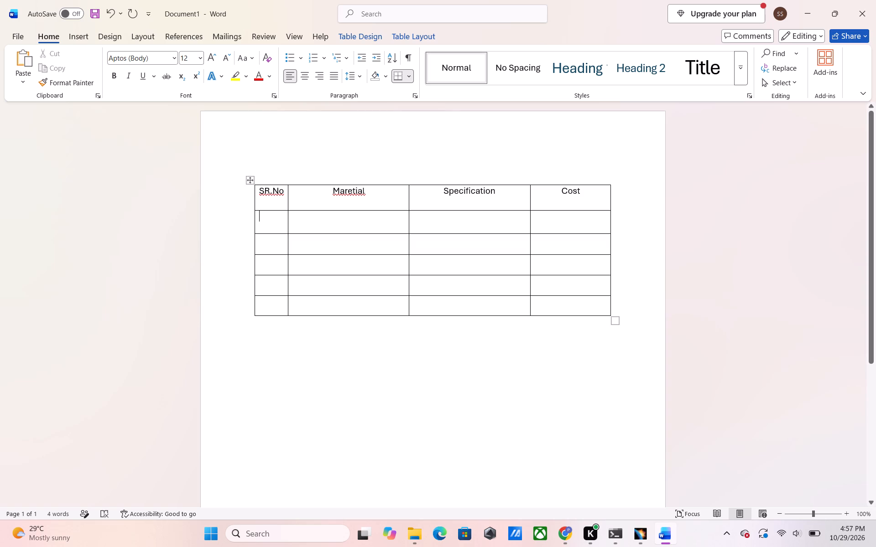
{"action": "key", "text": "1"}
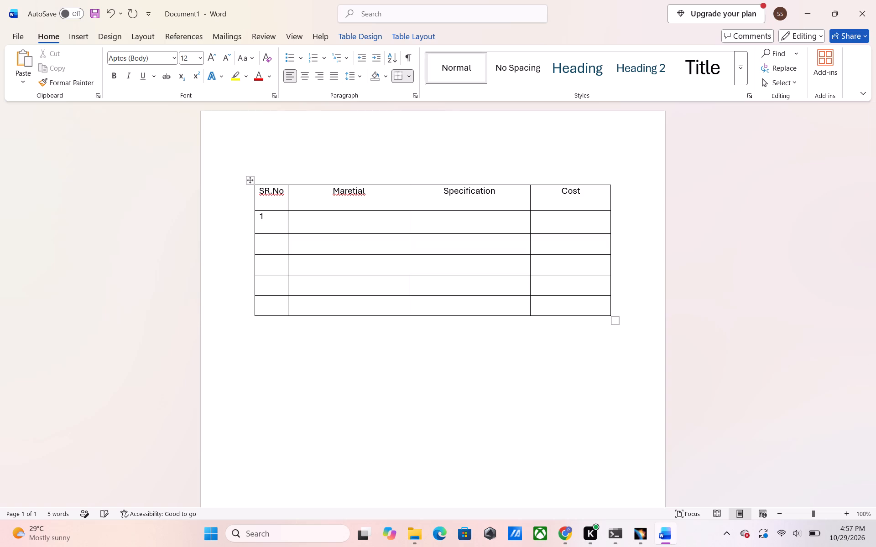
Enter "Woos Plywood" as the material in the row for serial number 1.
{"action": "left_click", "coordinate": [307, 220]}
{"action": "key", "text": "shift+w"}
{"action": "type", "text": "oos"}
{"action": "key", "text": "space"}
{"action": "type", "text": "Plywood"}
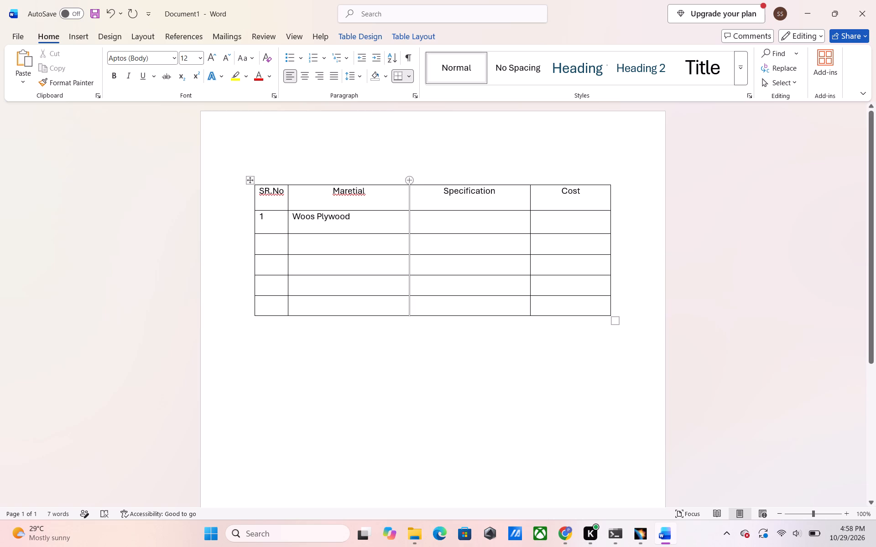
Enter 18 in the Specification cell of the first row below the headings.
{"action": "left_click", "coordinate": [454, 222]}
{"action": "key", "text": "1"}
{"action": "key", "text": "8"}
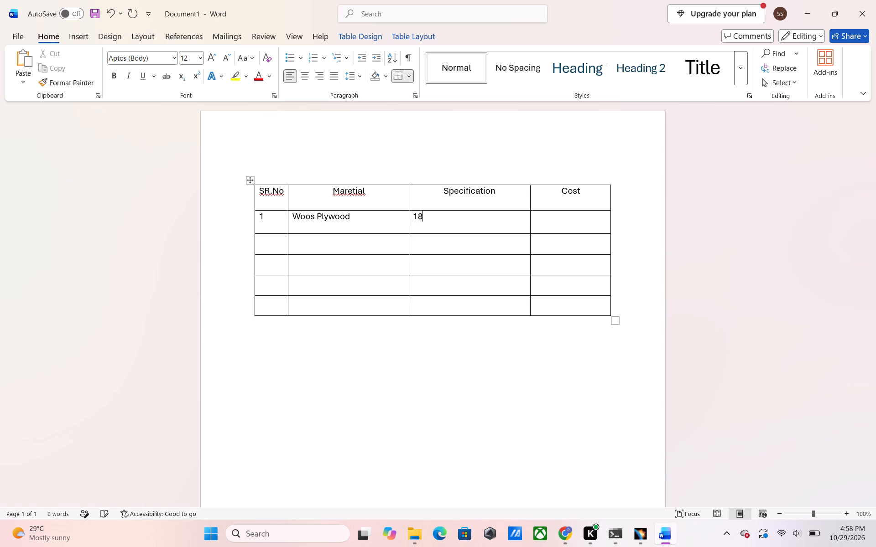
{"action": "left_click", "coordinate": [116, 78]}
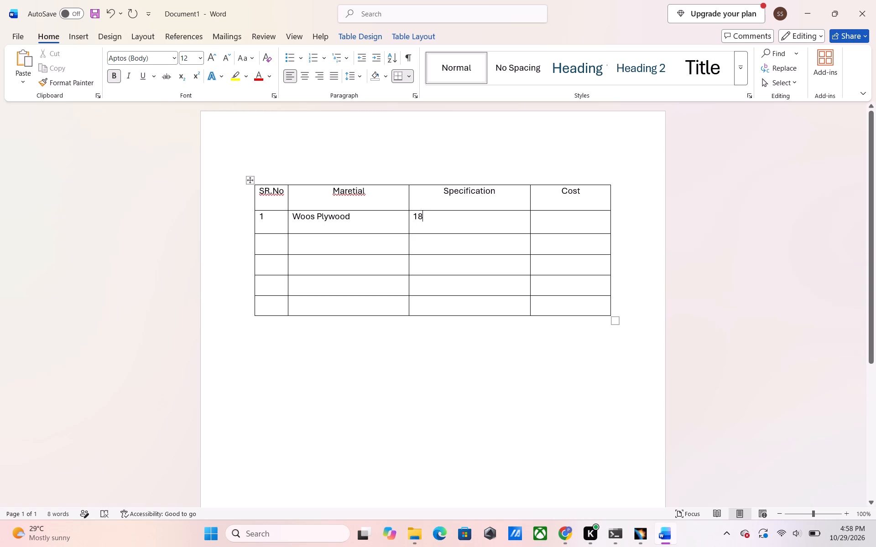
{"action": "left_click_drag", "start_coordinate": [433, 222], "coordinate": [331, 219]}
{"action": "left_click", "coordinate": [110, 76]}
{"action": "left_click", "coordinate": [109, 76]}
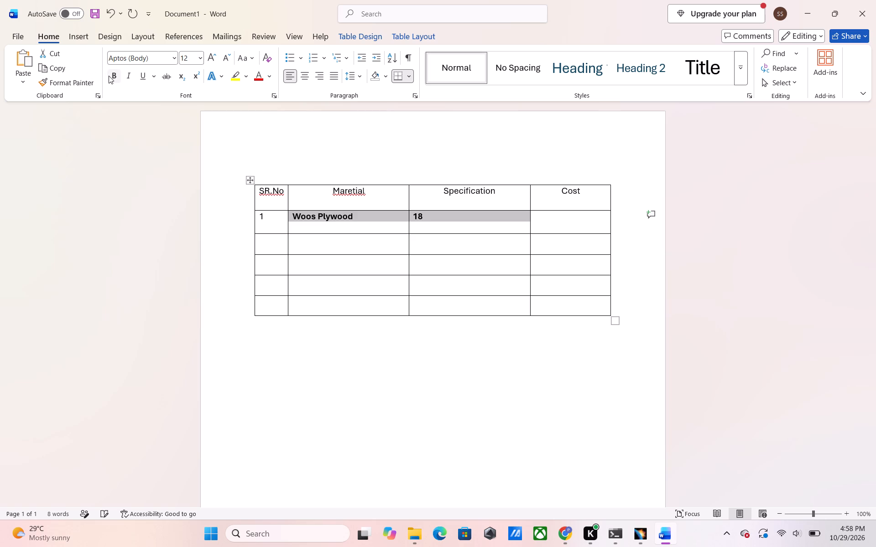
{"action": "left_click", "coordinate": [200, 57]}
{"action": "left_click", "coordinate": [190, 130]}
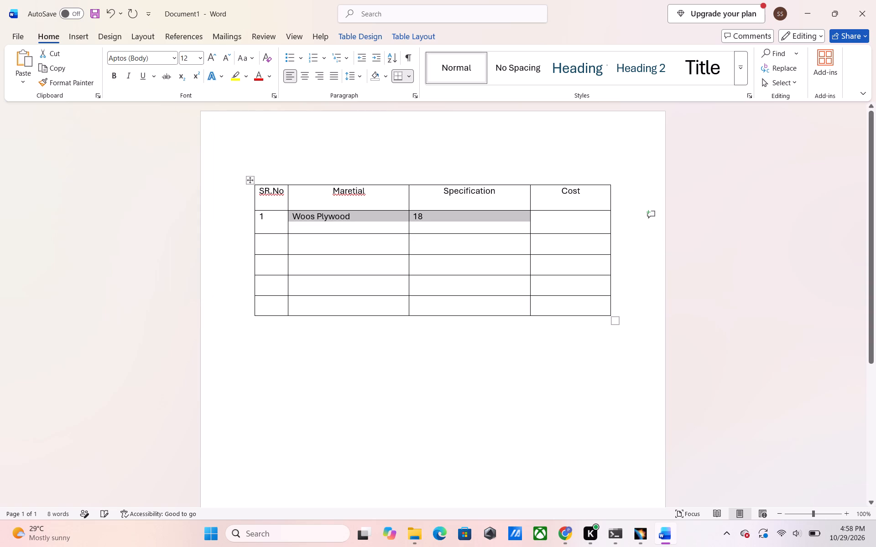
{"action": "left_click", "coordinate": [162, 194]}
Complete the first row's specification after the 18 so that it reads "18mm(6*4)".
{"action": "left_click", "coordinate": [432, 221]}
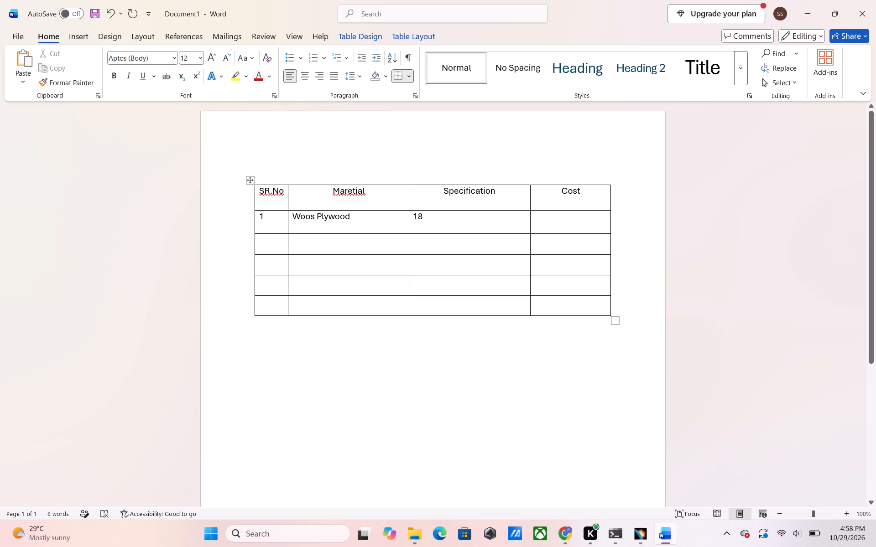
{"action": "key", "text": "shift+parenleft"}
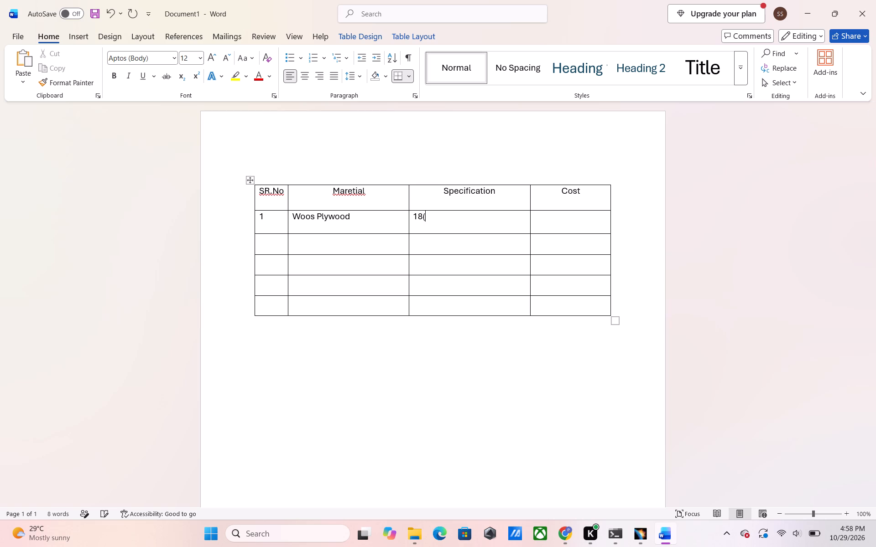
{"action": "key", "text": "BackSpace"}
{"action": "type", "text": "mm"}
{"action": "key", "text": "shift+parenleft"}
{"action": "type", "text": "18*"}
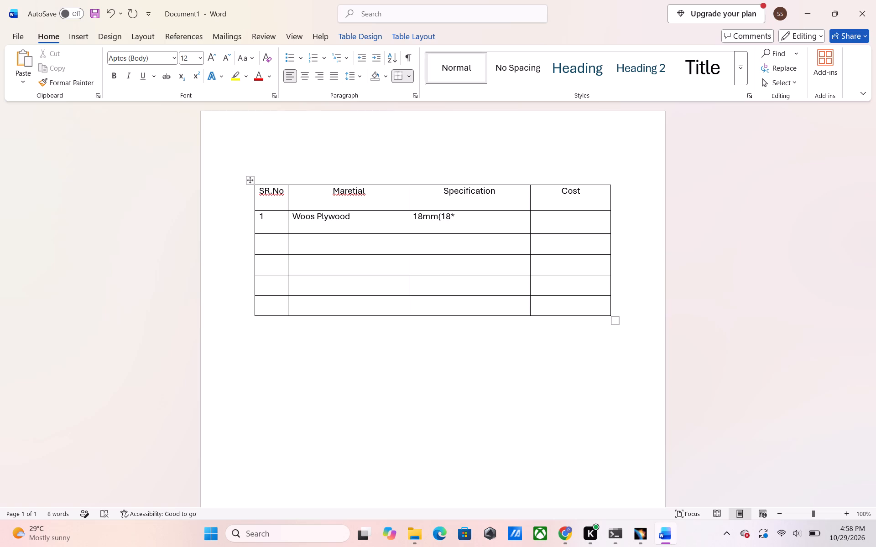
{"action": "key", "text": "BackSpace"}
{"action": "key", "text": "BackSpace"}
{"action": "key", "text": "BackSpace"}
{"action": "key", "text": "6"}
{"action": "type", "text": "*4"}
{"action": "key", "text": "shift+parenright"}
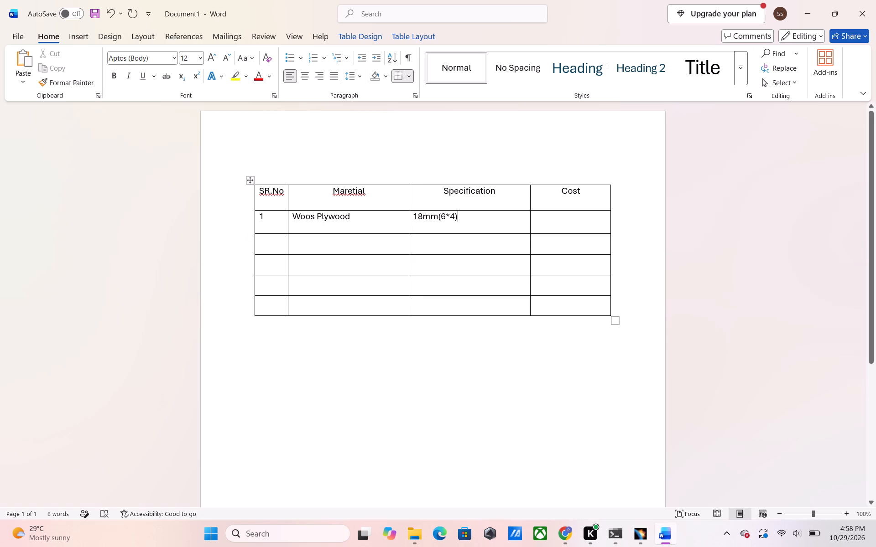
Centre the material and specification entries of the first row in their cells.
{"action": "left_click", "coordinate": [255, 213]}
{"action": "left_click", "coordinate": [256, 217]}
{"action": "left_click_drag", "start_coordinate": [289, 216], "coordinate": [430, 214]}
{"action": "left_click", "coordinate": [306, 74]}
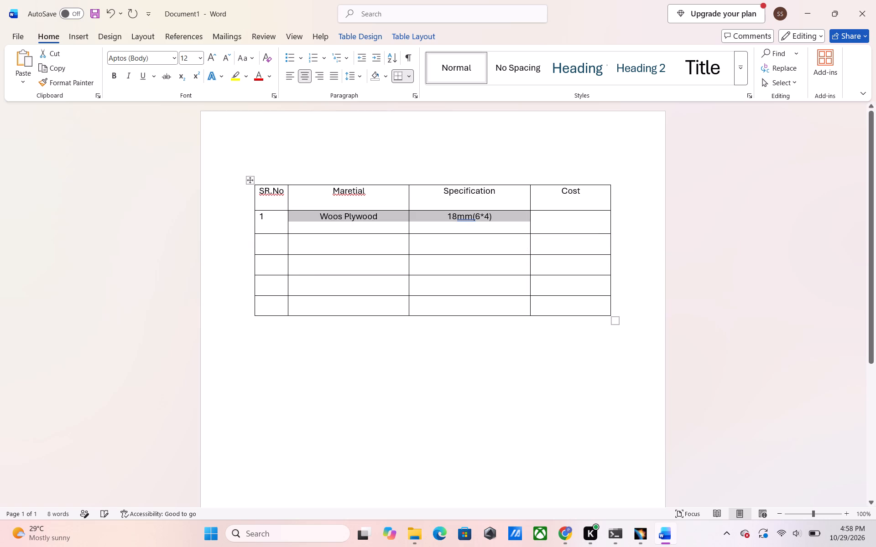
Correct the first word of the plywood entry in the first row to "Wood".
{"action": "left_click", "coordinate": [341, 216]}
{"action": "key", "text": "BackSpace"}
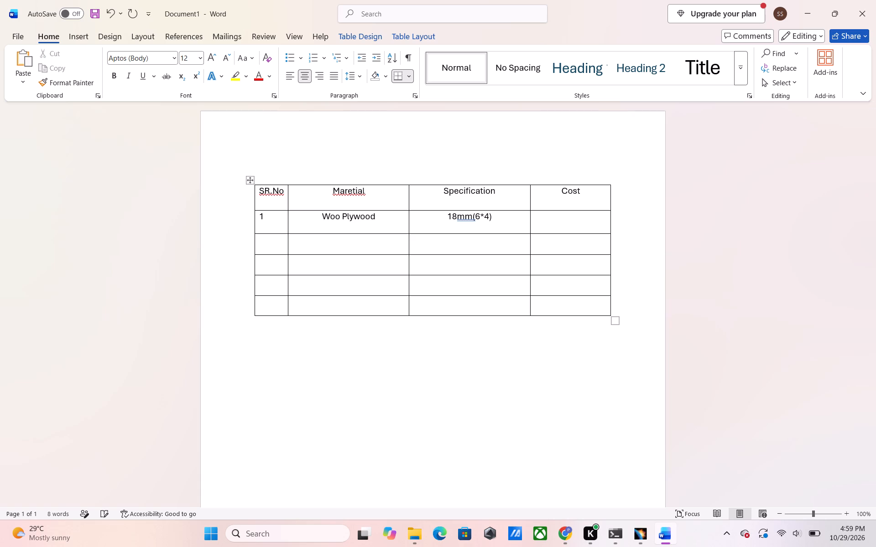
{"action": "key", "text": "d"}
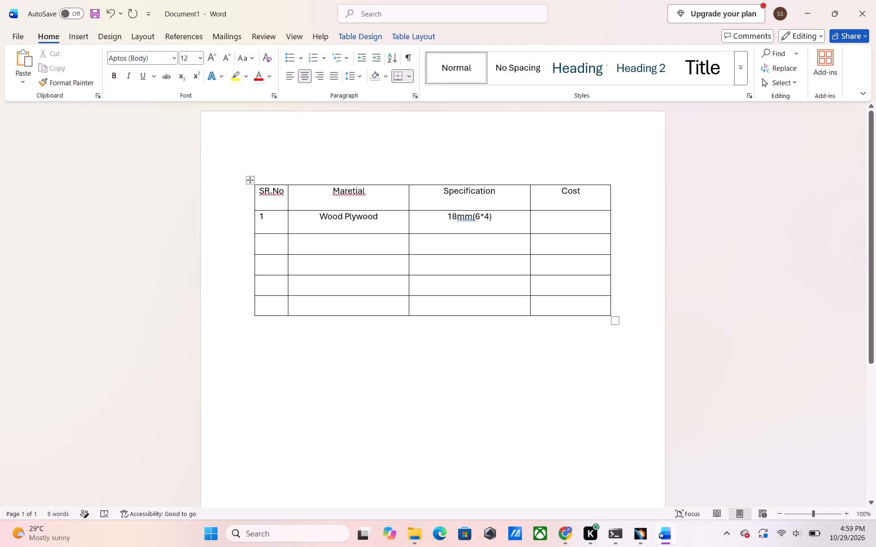
Enter "1150rs" as the cost of the wood plywood and centre it in the cell.
{"action": "left_click", "coordinate": [547, 222]}
{"action": "type", "text": "1150"}
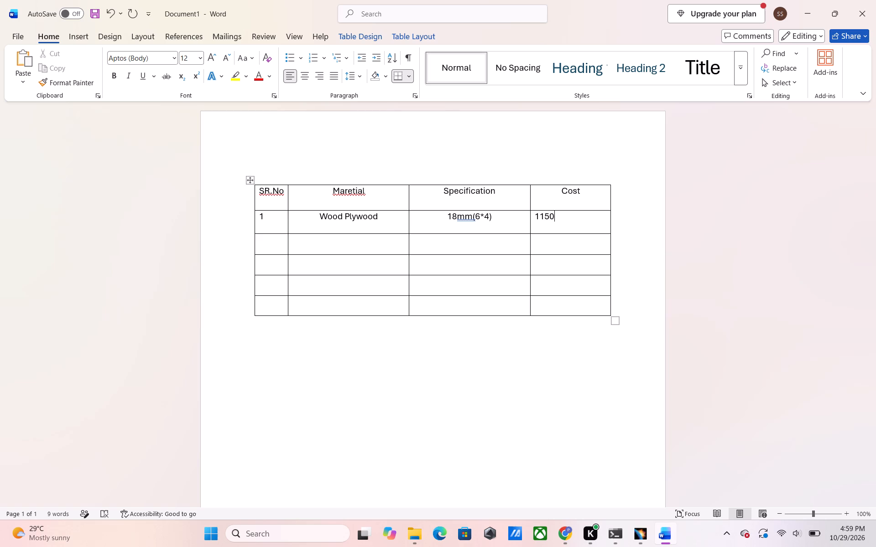
{"action": "key", "text": "shift+dollar"}
{"action": "key", "text": "BackSpace"}
{"action": "type", "text": "rs"}
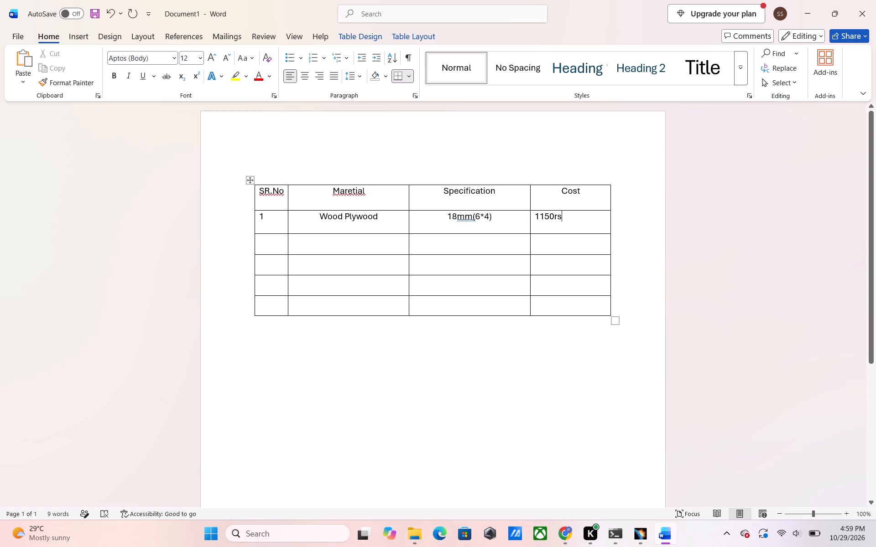
{"action": "left_click", "coordinate": [536, 218]}
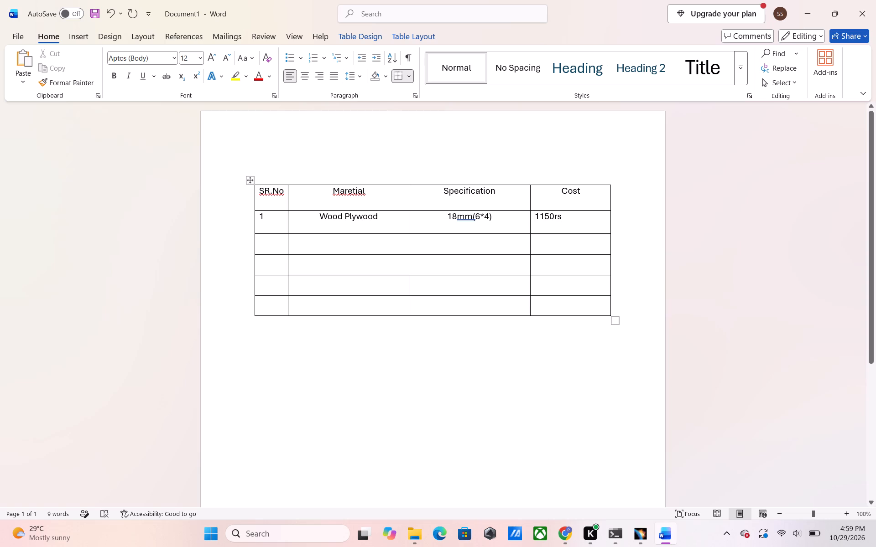
{"action": "left_click", "coordinate": [542, 218]}
{"action": "left_click", "coordinate": [534, 216]}
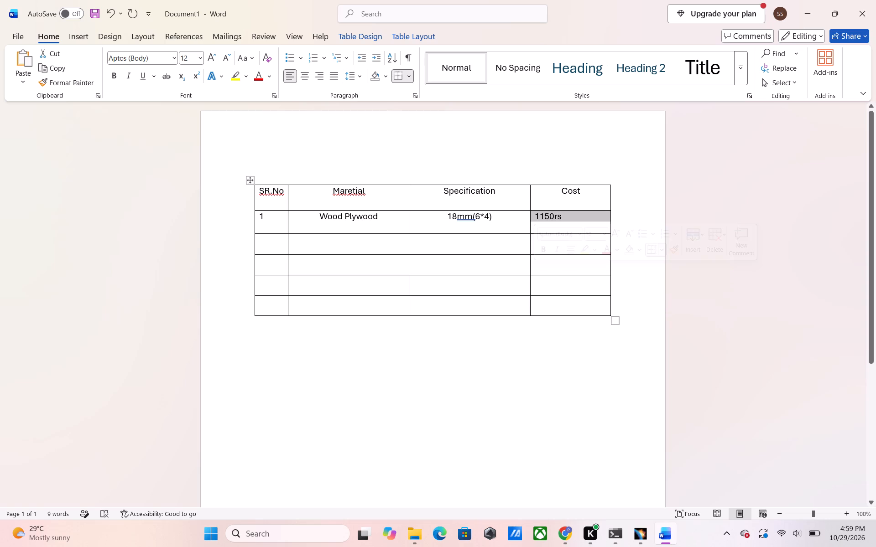
{"action": "left_click", "coordinate": [307, 82]}
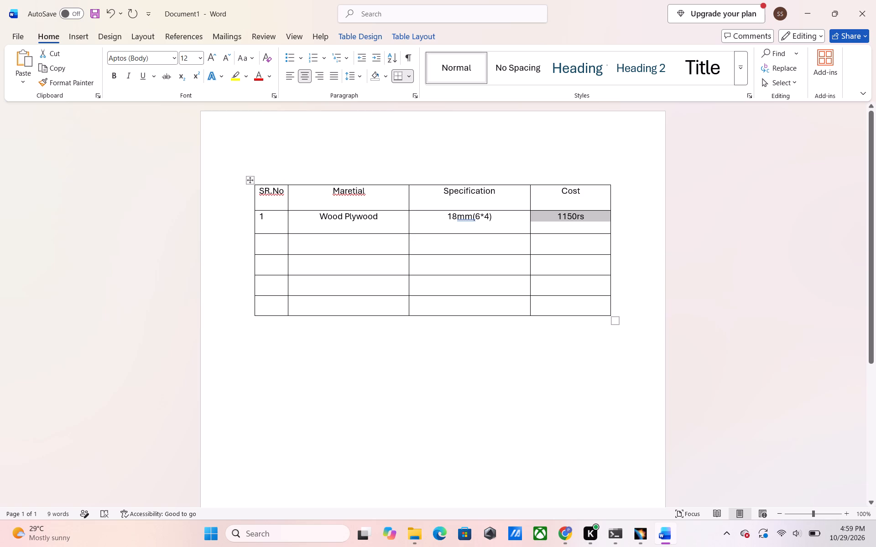
Enter serial number 2 in the second row below the headings and move on to its material cell.
{"action": "left_click", "coordinate": [274, 250]}
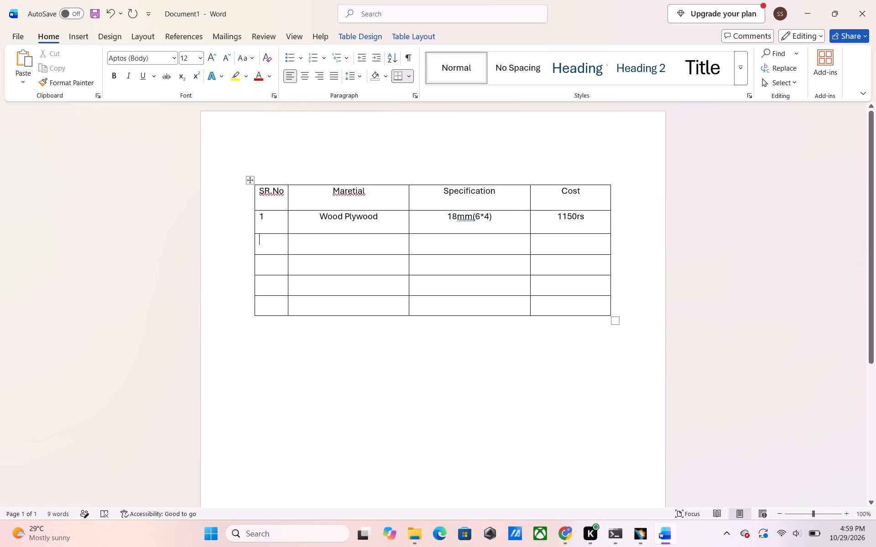
{"action": "key", "text": "2"}
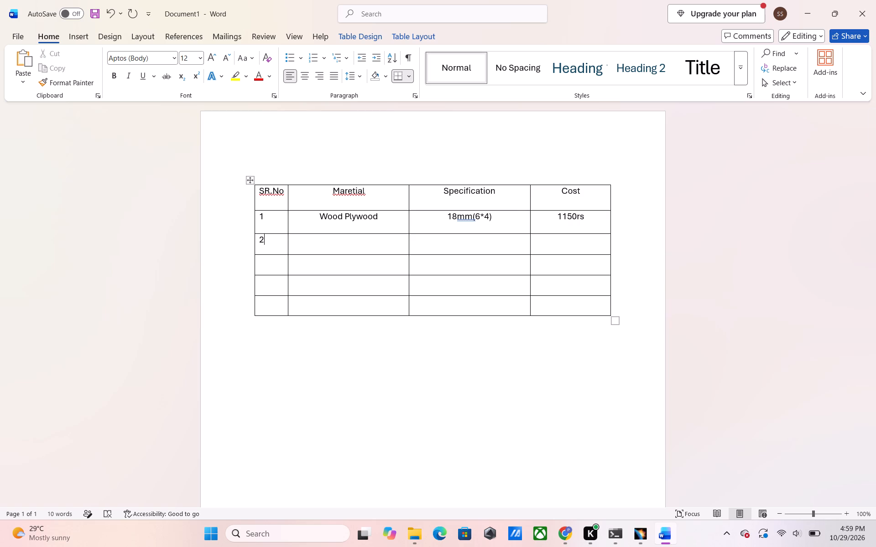
{"action": "key", "text": "Right"}
Enter "Wood Ply" as the material in the second row below the headings.
{"action": "key", "text": "Right"}
{"action": "key", "text": "Right"}
{"action": "key", "text": "Down"}
{"action": "key", "text": "Left"}
{"action": "key", "text": "Left"}
{"action": "key", "text": "Up"}
{"action": "type", "text": "Wo"}
{"action": "type", "text": "od"}
{"action": "key", "text": "space"}
{"action": "type", "text": "Ply"}
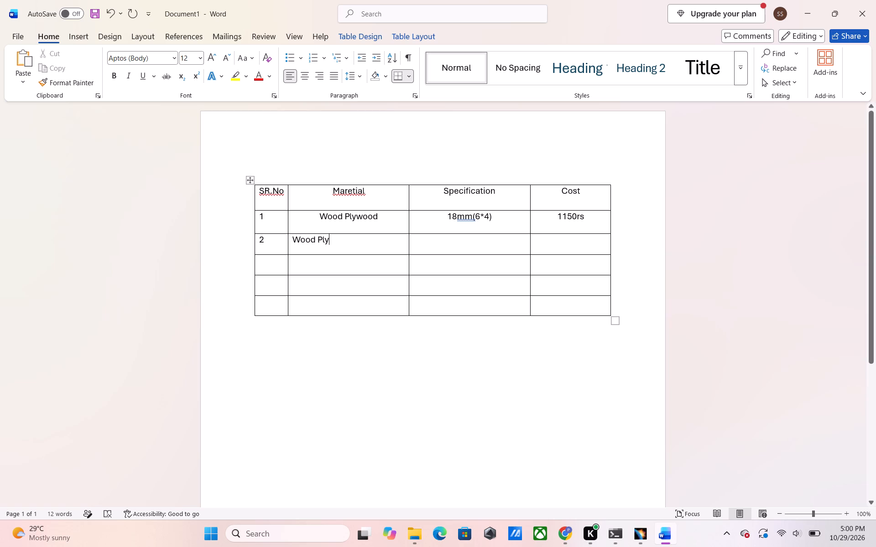
Shorten the material entry of the first row to "Wood Ply".
{"action": "left_click", "coordinate": [381, 216]}
{"action": "key", "text": "BackSpace"}
{"action": "key", "text": "BackSpace"}
{"action": "key", "text": "BackSpace"}
{"action": "key", "text": "BackSpace"}
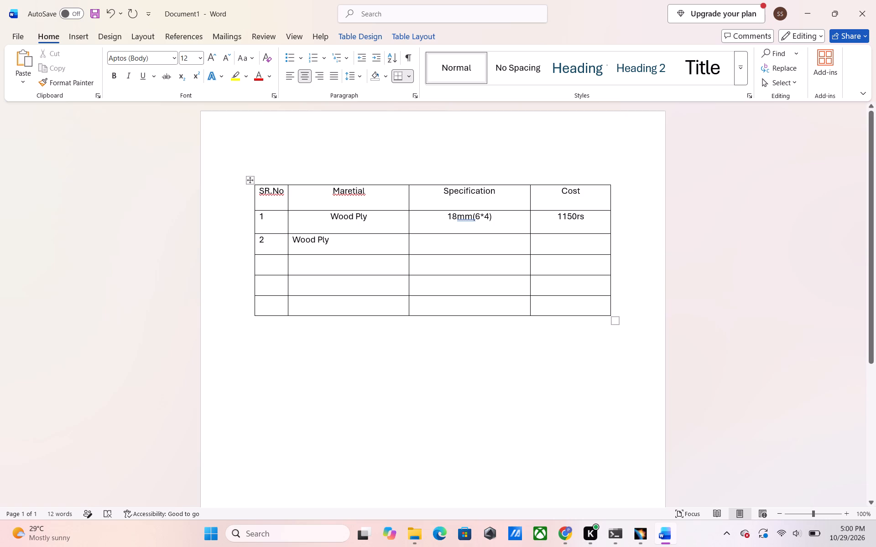
Enter "6mm" in the specification cell of the second row.
{"action": "left_click", "coordinate": [448, 245]}
{"action": "key", "text": "6"}
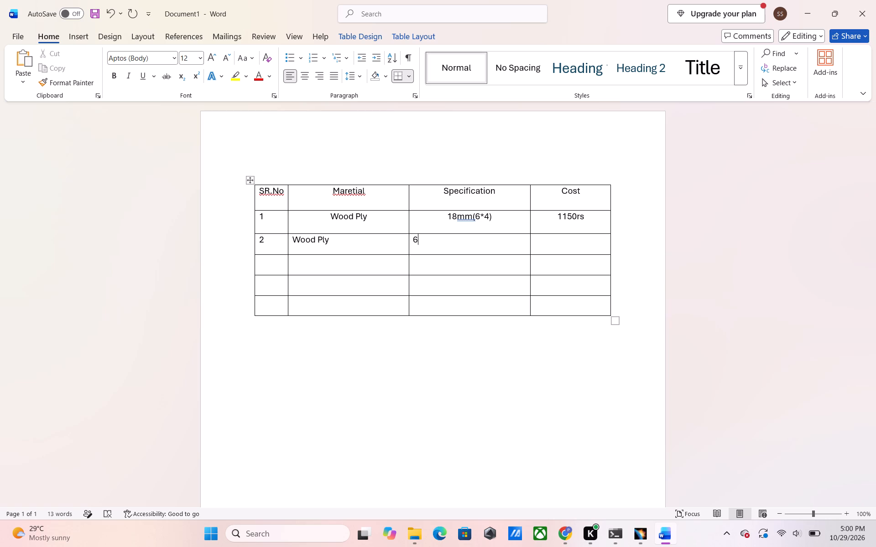
{"action": "type", "text": "mm"}
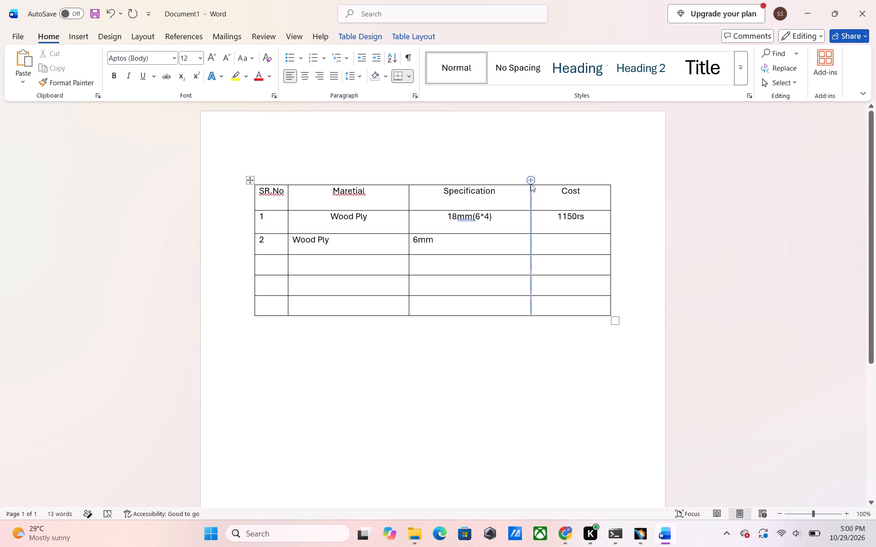
Insert a new column between Specification and Cost and give it the heading "Quantity".
{"action": "left_click", "coordinate": [530, 181]}
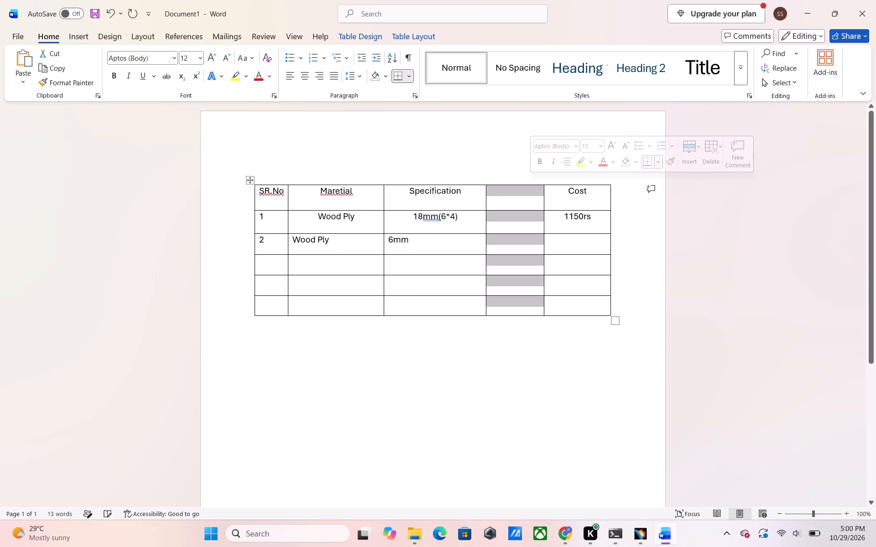
{"action": "left_click", "coordinate": [530, 196]}
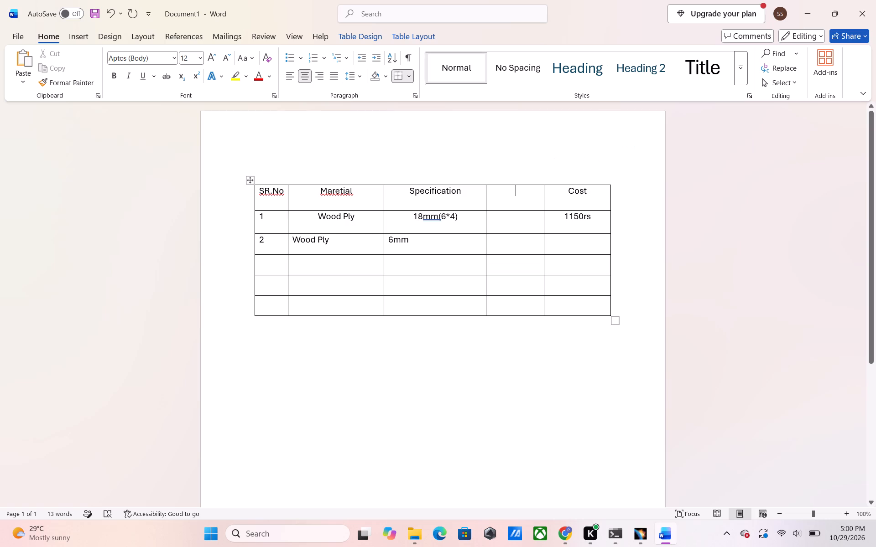
{"action": "key", "text": "shift+q"}
{"action": "key", "text": "shift+u"}
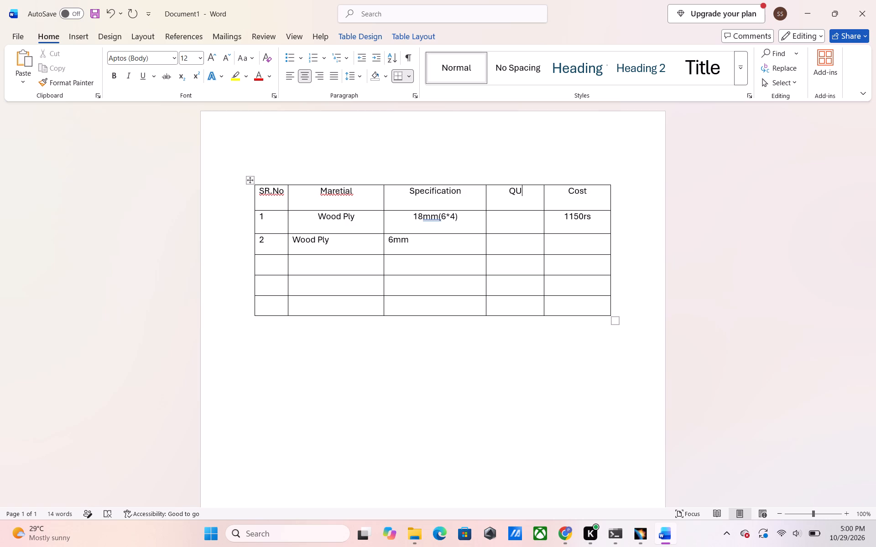
{"action": "key", "text": "BackSpace"}
{"action": "type", "text": "uantity"}
Enter 1 as the quantity of the wood ply in the first row.
{"action": "left_click", "coordinate": [509, 223]}
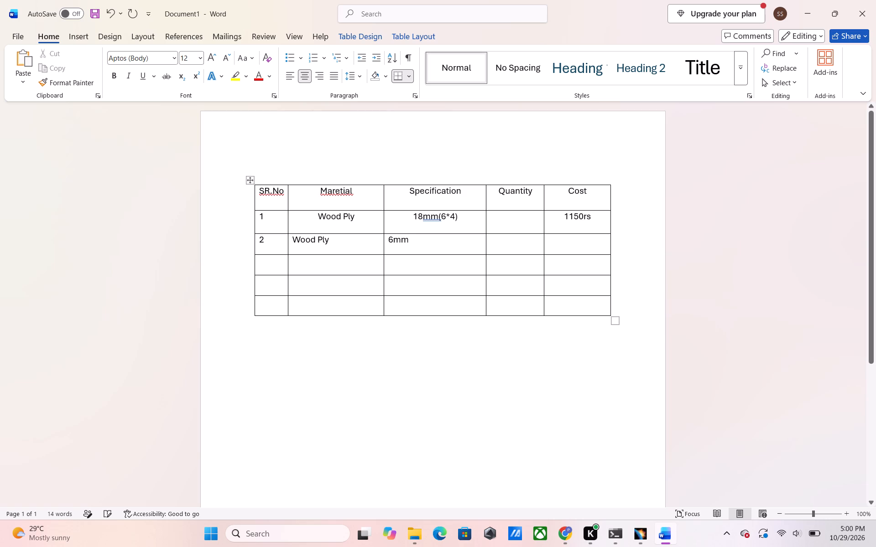
{"action": "key", "text": "1"}
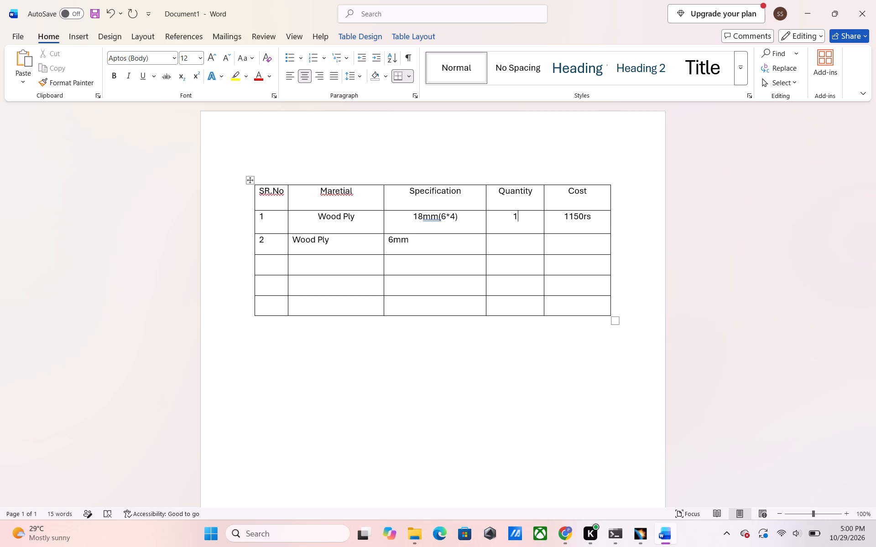
Add "(8*4)" after the second row's 6mm specification and enter 2 as its quantity.
{"action": "left_click", "coordinate": [433, 245]}
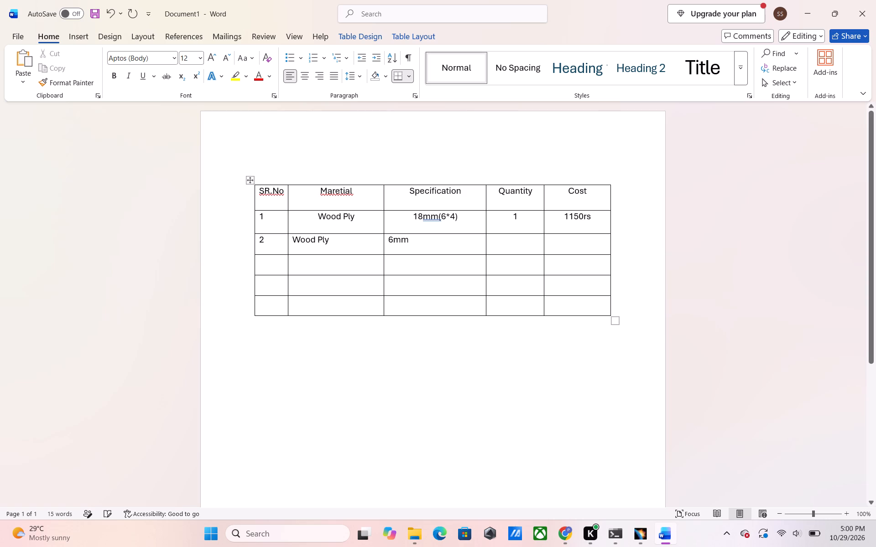
{"action": "key", "text": "shift+parenleft"}
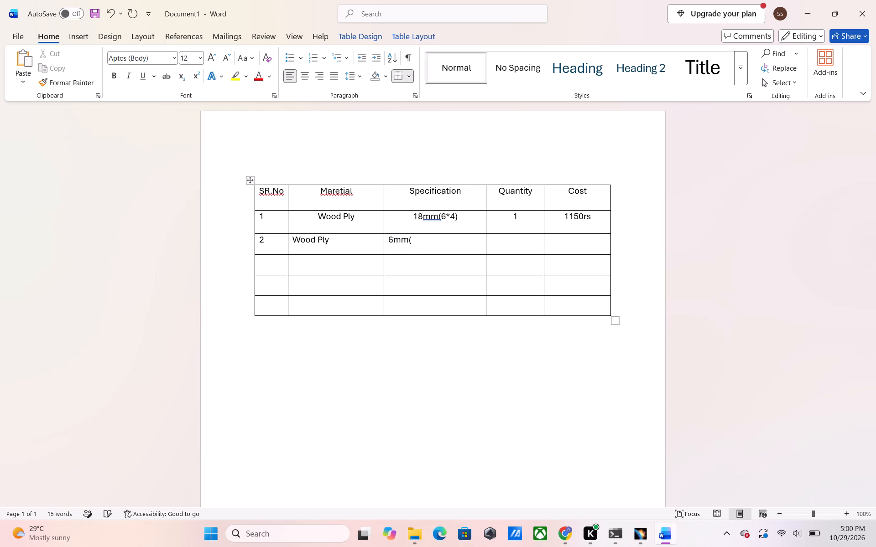
{"action": "type", "text": "8*4"}
{"action": "key", "text": "shift+parenright"}
{"action": "left_click", "coordinate": [499, 240]}
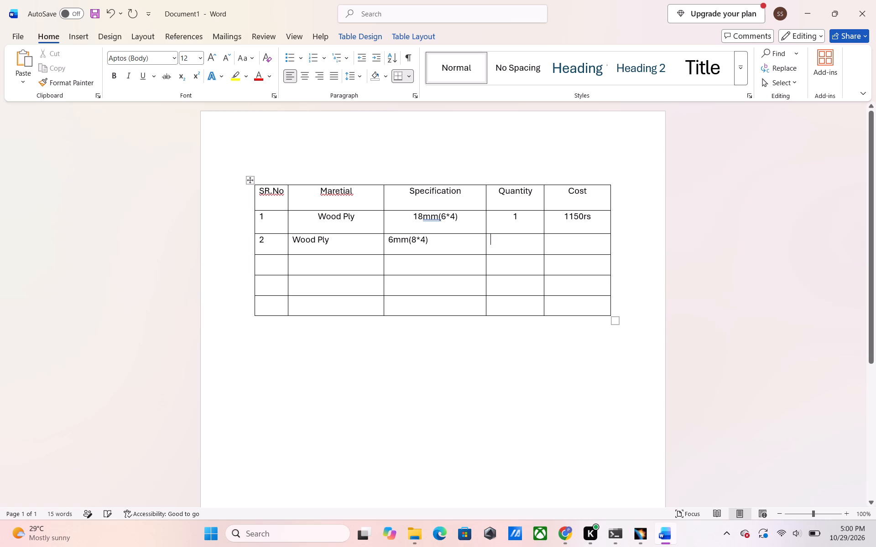
{"action": "key", "text": "2"}
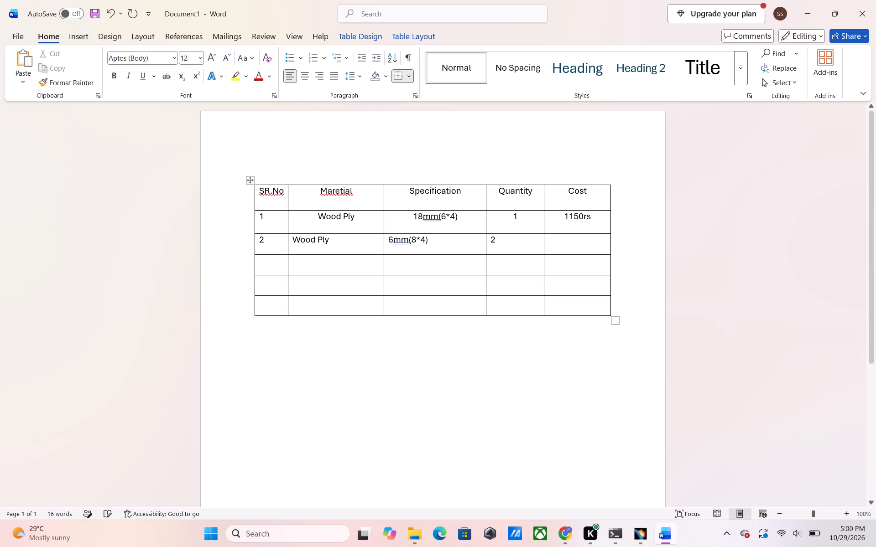
Change the heading of the Cost column to "Total Cost".
{"action": "left_click", "coordinate": [566, 194]}
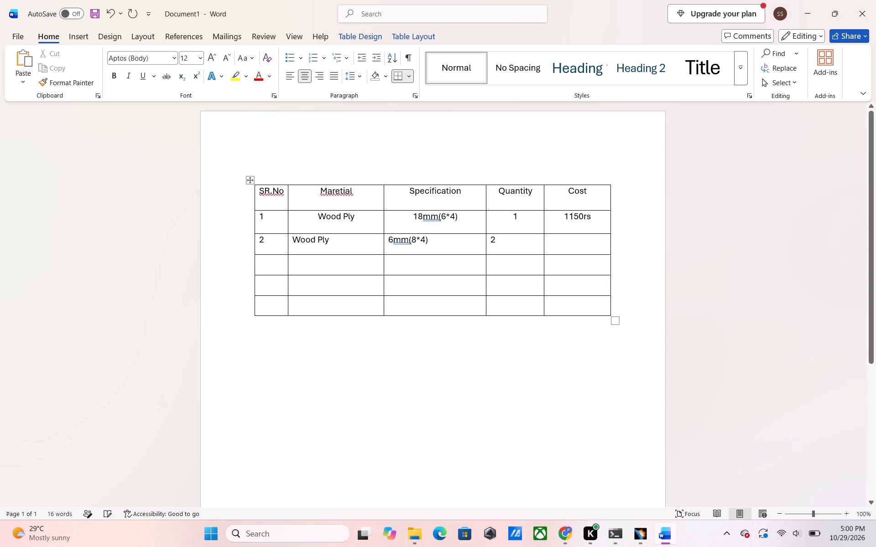
{"action": "type", "text": "Tp"}
{"action": "key", "text": "BackSpace"}
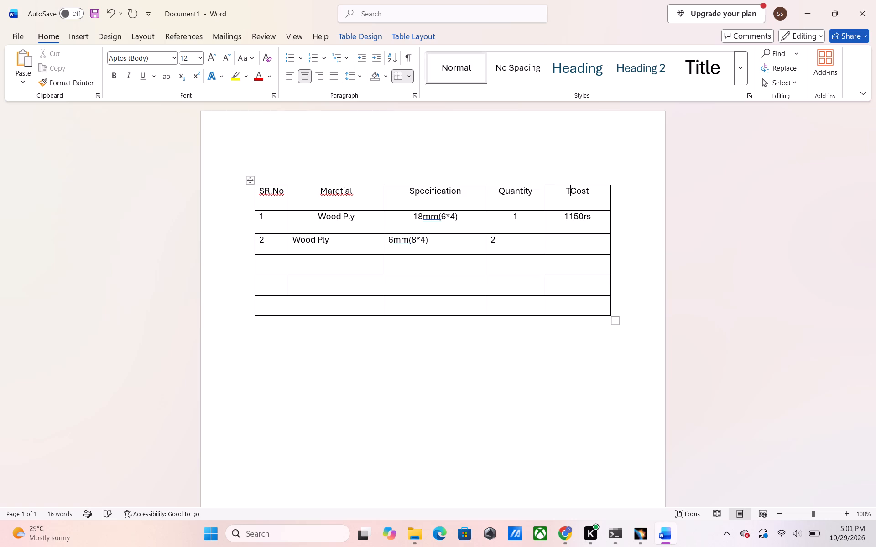
{"action": "type", "text": "otal"}
{"action": "key", "text": "space"}
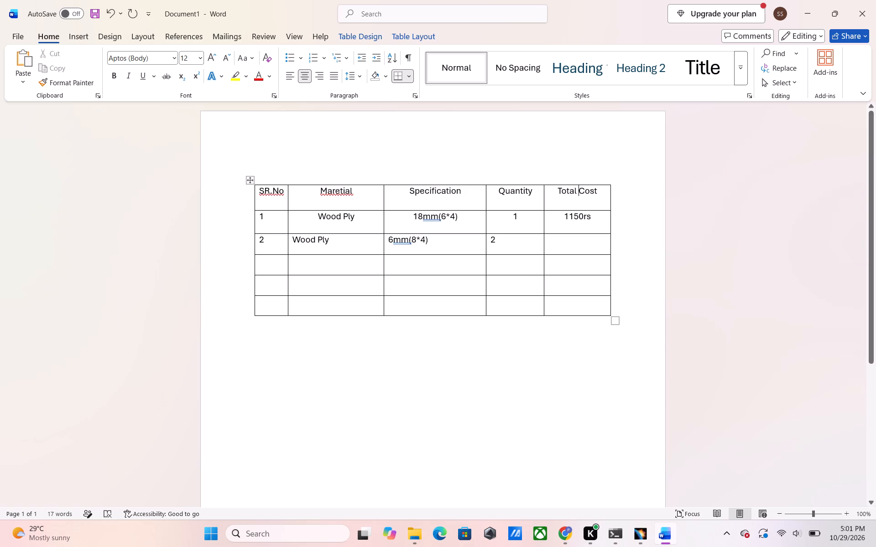
Enter 2560 as the total cost in the second row.
{"action": "left_click", "coordinate": [575, 244]}
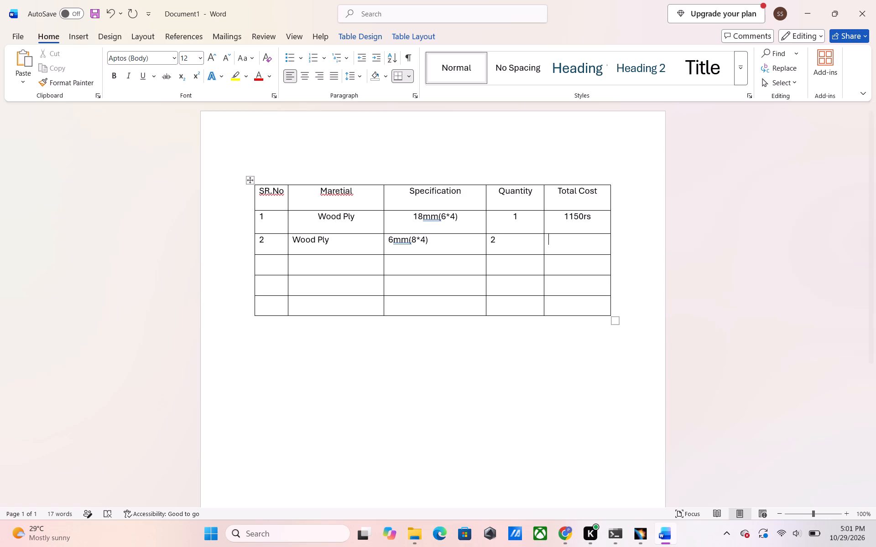
{"action": "key", "text": "2"}
{"action": "type", "text": "560"}
Centre all entries of the second row and the serial number of the first row in their cells.
{"action": "left_click", "coordinate": [256, 239]}
{"action": "left_click_drag", "start_coordinate": [259, 239], "coordinate": [428, 246]}
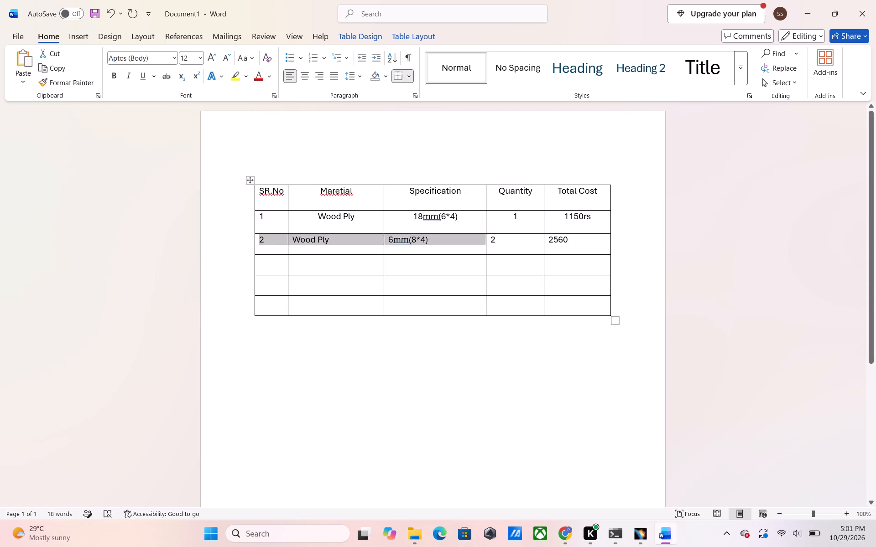
{"action": "left_click_drag", "start_coordinate": [428, 246], "coordinate": [589, 237]}
{"action": "left_click", "coordinate": [304, 78]}
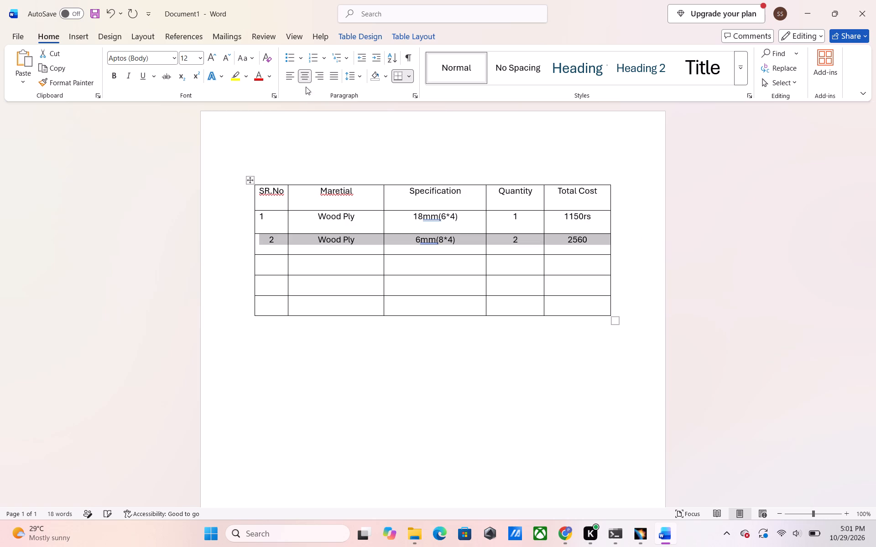
{"action": "left_click", "coordinate": [262, 217]}
{"action": "left_click_drag", "start_coordinate": [262, 217], "coordinate": [251, 214]}
{"action": "left_click", "coordinate": [301, 78]}
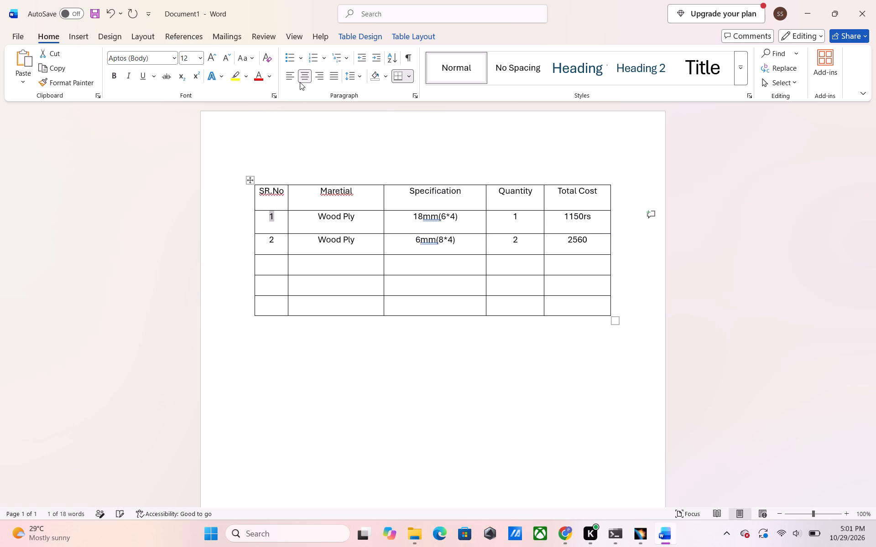
Enter serial number 3 centred in the third row below the headings and move on to its material cell.
{"action": "left_click", "coordinate": [285, 268]}
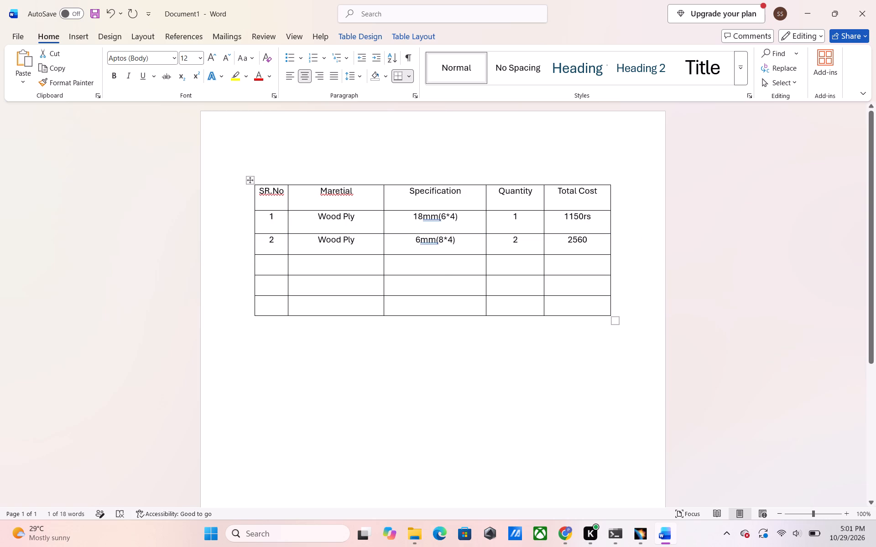
{"action": "key", "text": "3"}
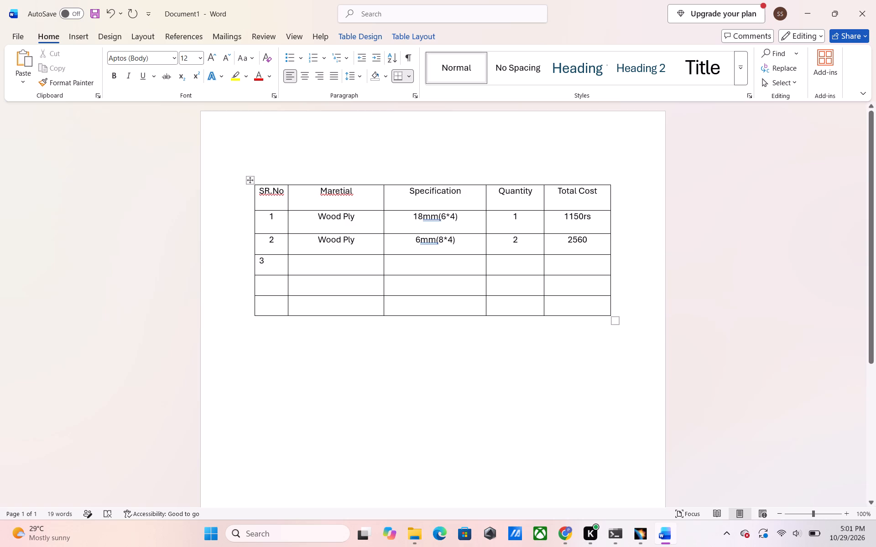
{"action": "left_click", "coordinate": [308, 77]}
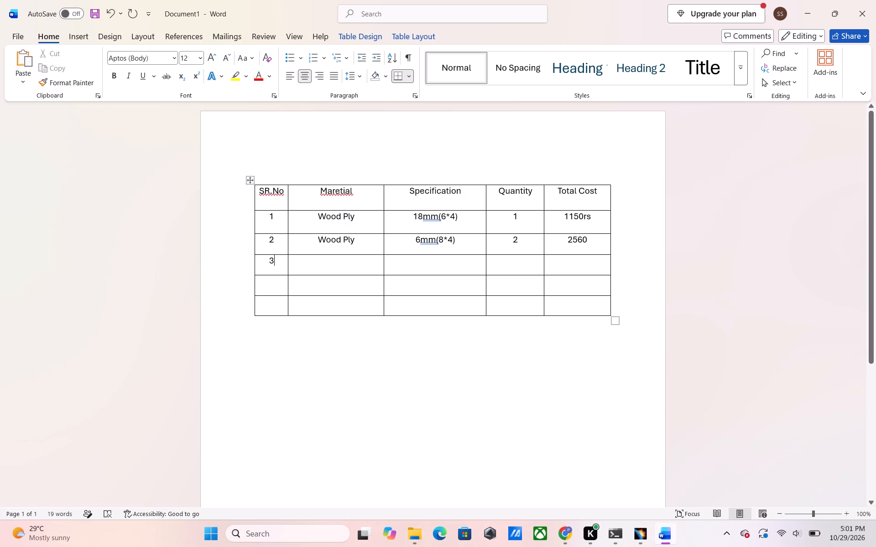
{"action": "left_click", "coordinate": [333, 264]}
Enter "Pine Wood Bottom" centred as the material in the row with serial number 3.
{"action": "left_click", "coordinate": [304, 79]}
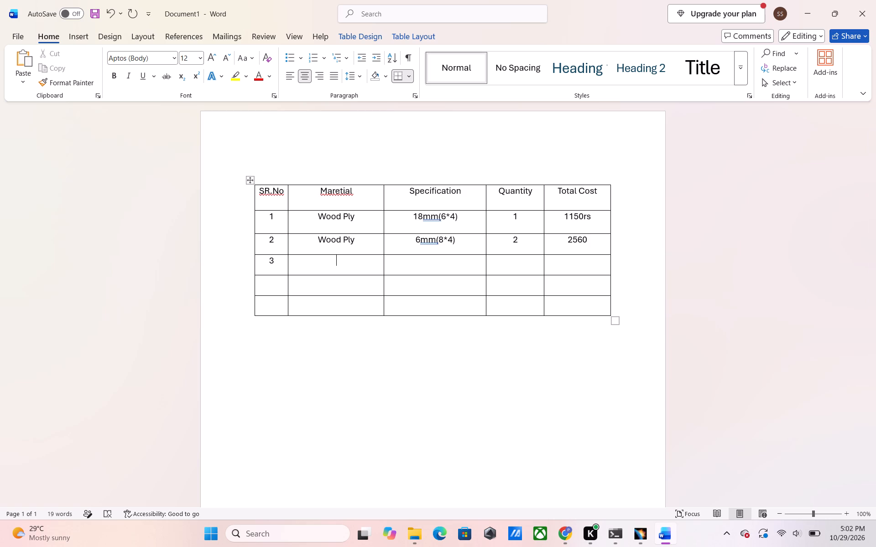
{"action": "type", "text": "Pine"}
{"action": "key", "text": "space"}
{"action": "type", "text": "OOS"}
{"action": "key", "text": "BackSpace"}
{"action": "key", "text": "BackSpace"}
{"action": "key", "text": "BackSpace"}
{"action": "key", "text": "BackSpace"}
{"action": "key", "text": "shift+w"}
{"action": "type", "text": "ood"}
{"action": "key", "text": "space"}
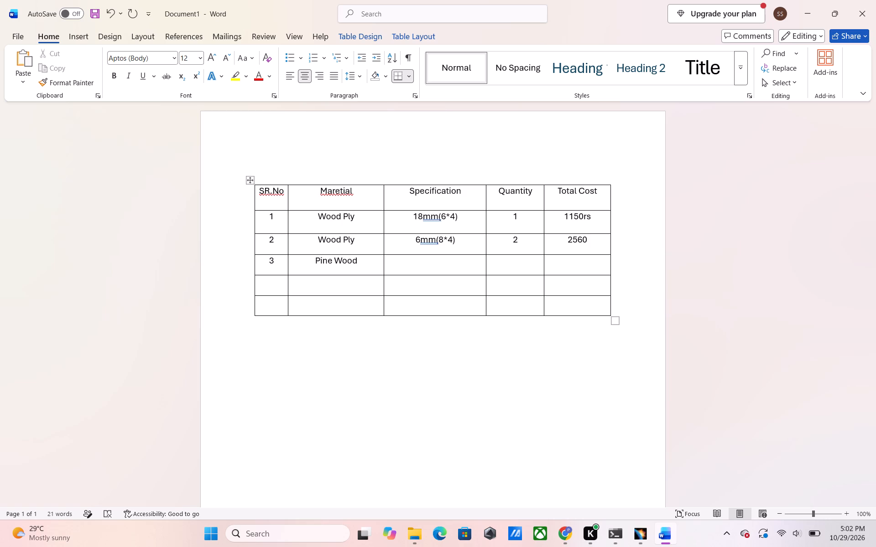
{"action": "type", "text": "Bottom"}
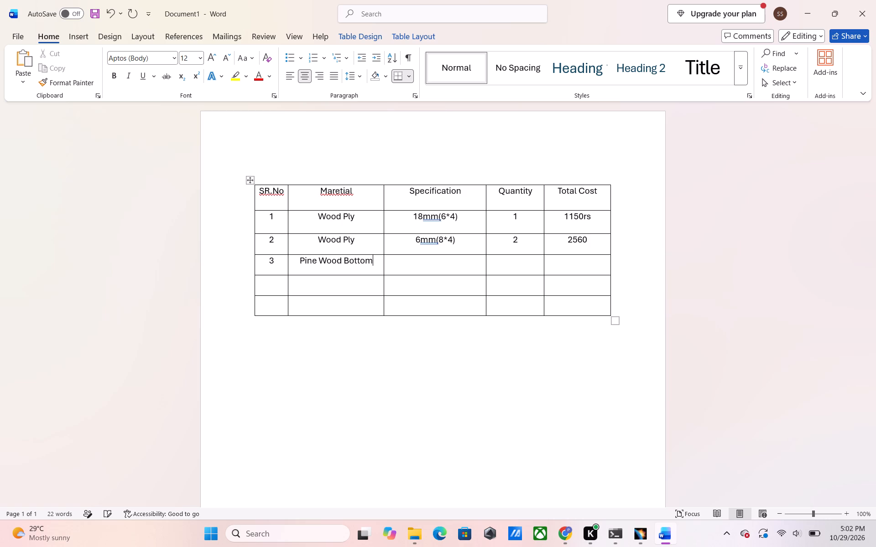
Enter 3*1.5-4 as the specification of the Pine Wood Bottom row.
{"action": "left_click", "coordinate": [426, 267]}
{"action": "key", "text": "3"}
{"action": "key", "text": "asterisk"}
{"action": "key", "text": "1"}
{"action": "key", "text": "5"}
{"action": "key", "text": "BackSpace"}
{"action": "type", "text": ".5"}
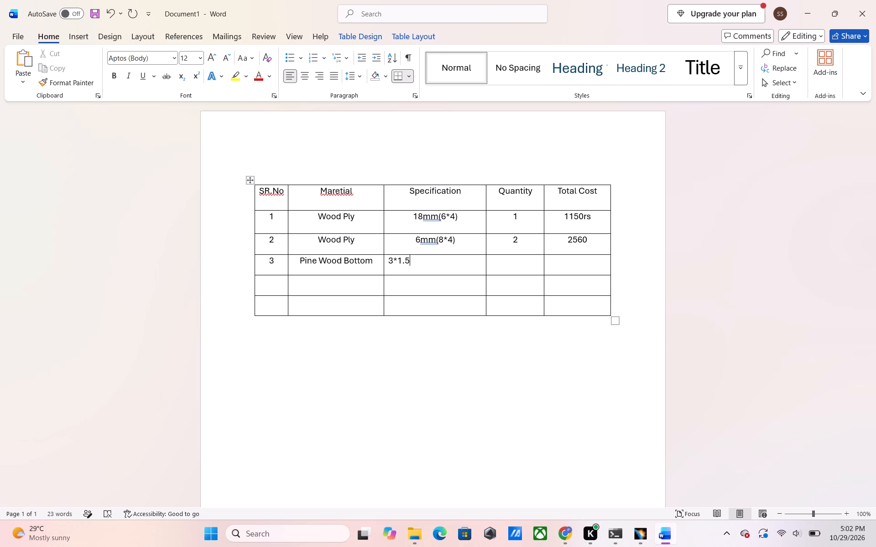
{"action": "key", "text": "minus"}
{"action": "key", "text": "4"}
Enter 8 as the quantity of the Pine Wood Bottom row and centre its quantity and specification entries.
{"action": "left_click", "coordinate": [504, 264]}
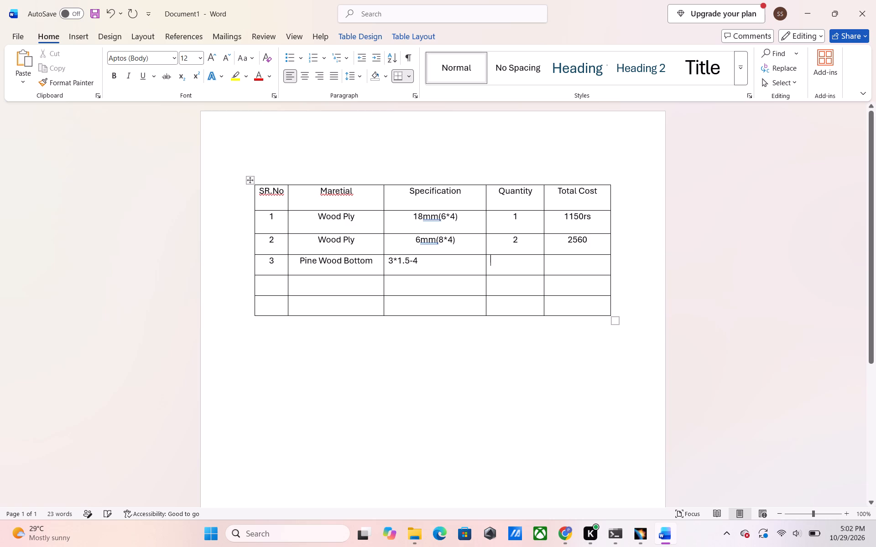
{"action": "key", "text": "8"}
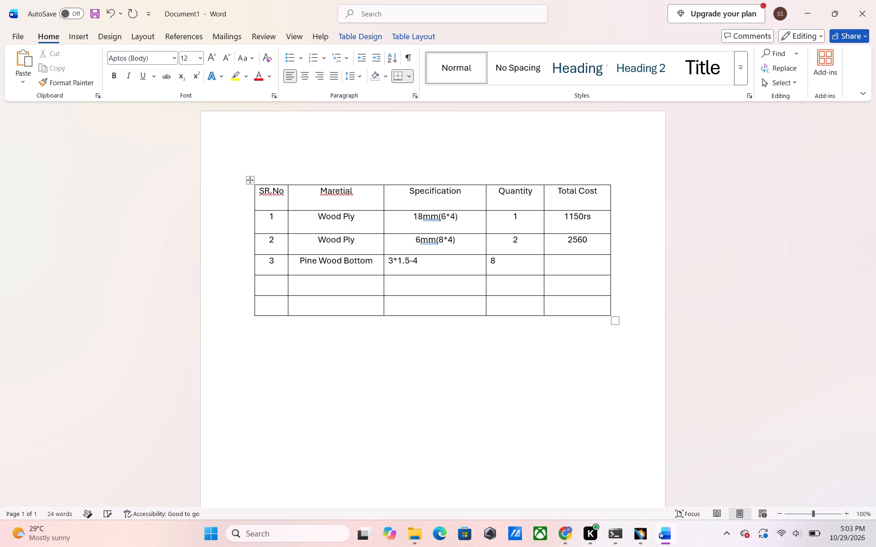
{"action": "left_click", "coordinate": [302, 78]}
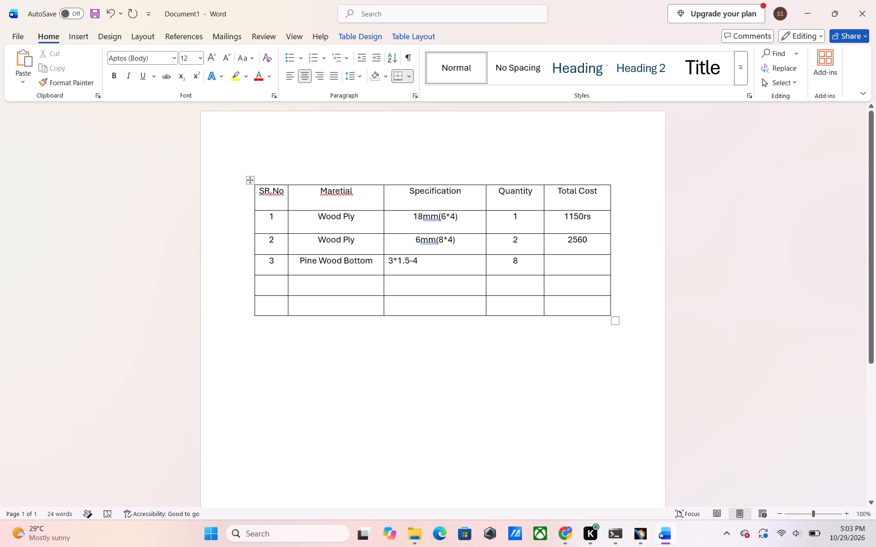
{"action": "left_click", "coordinate": [422, 262]}
{"action": "left_click", "coordinate": [302, 73]}
Enter 1600 centred as the total cost of the Pine Wood Bottom row.
{"action": "left_click", "coordinate": [576, 262]}
{"action": "type", "text": "1600"}
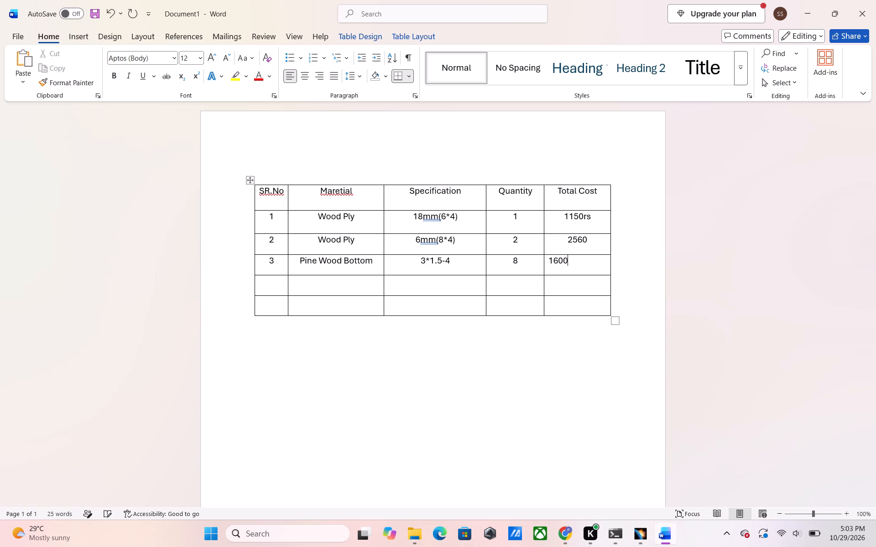
{"action": "left_click", "coordinate": [309, 78]}
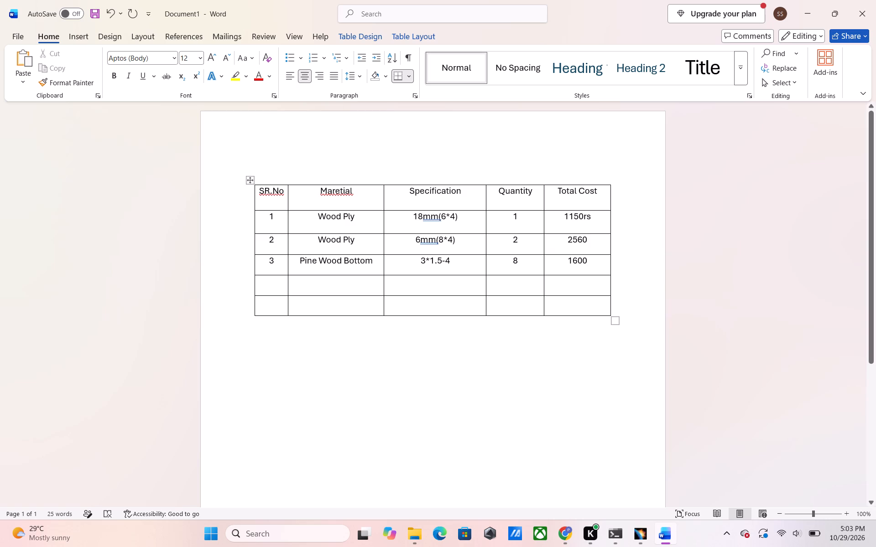
Enter serial number 4 centred in the first empty row below Pine Wood Bottom.
{"action": "left_click", "coordinate": [273, 284]}
{"action": "key", "text": "space"}
{"action": "key", "text": "space"}
{"action": "key", "text": "space"}
{"action": "key", "text": "space"}
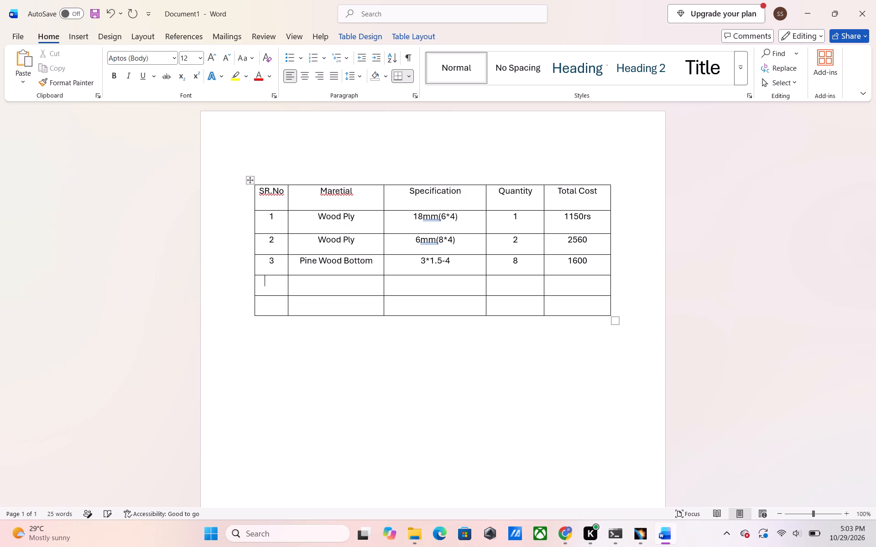
{"action": "key", "text": "4"}
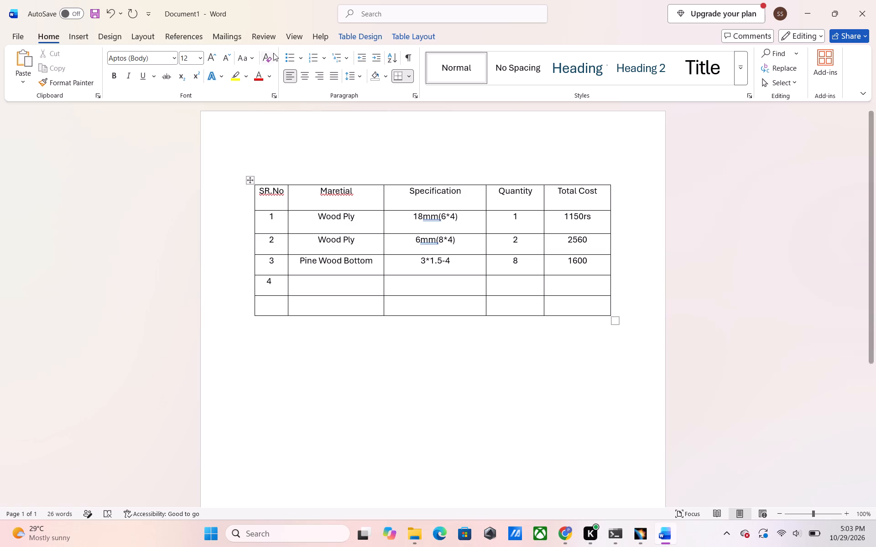
{"action": "left_click", "coordinate": [309, 72]}
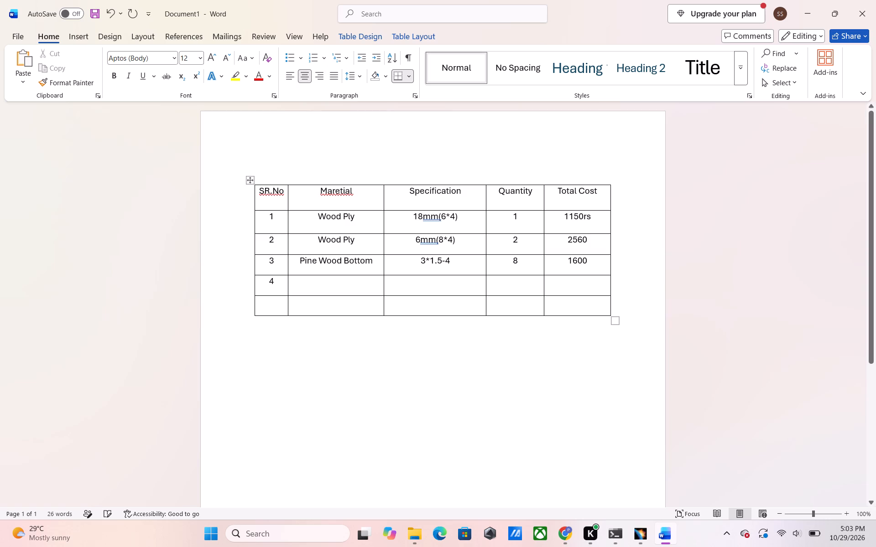
Enter "Couler" centred as the material in row 4, leaving its specification and quantity cells blank.
{"action": "left_click", "coordinate": [320, 289]}
{"action": "type", "text": "Couler"}
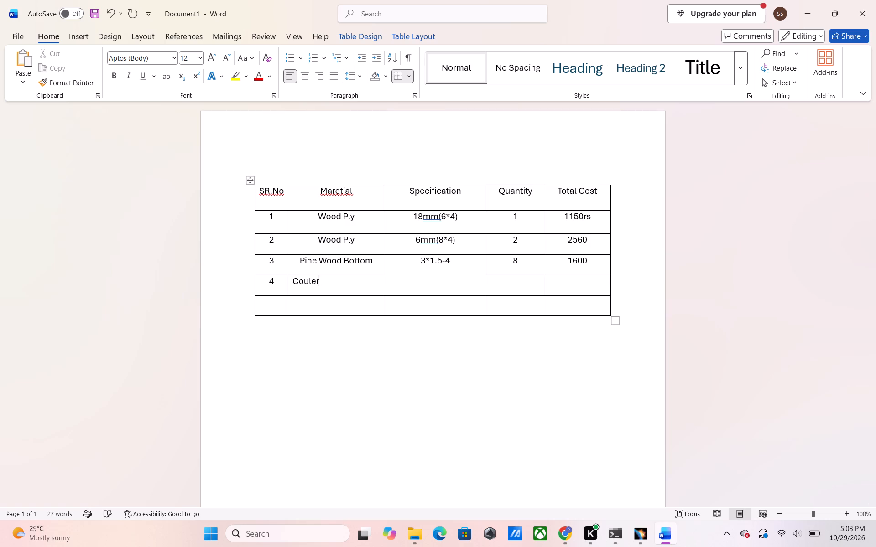
{"action": "left_click", "coordinate": [304, 77]}
{"action": "left_click", "coordinate": [445, 289]}
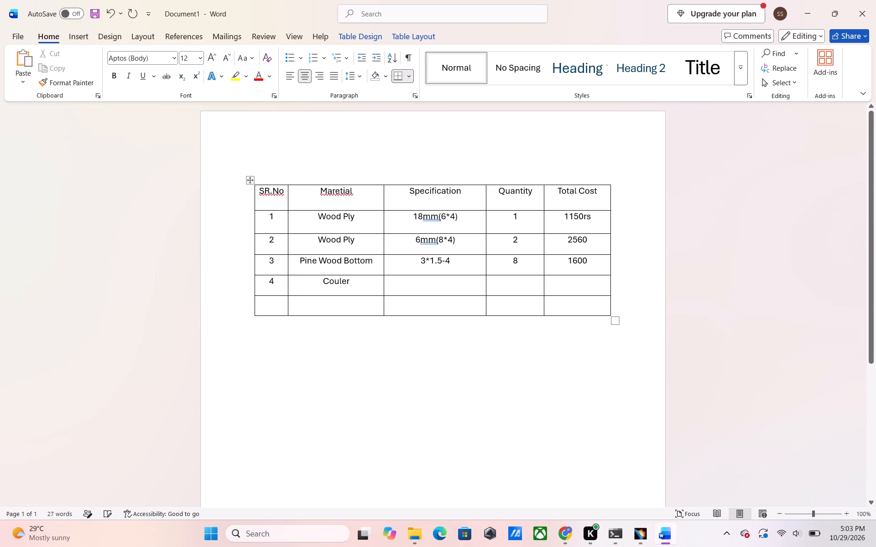
{"action": "left_click", "coordinate": [510, 289]}
Shorten the "Total Cost" column heading to "Cost" and keep it centred.
{"action": "left_click", "coordinate": [578, 195]}
{"action": "key", "text": "BackSpace"}
{"action": "key", "text": "BackSpace"}
{"action": "key", "text": "BackSpace"}
{"action": "key", "text": "BackSpace"}
{"action": "key", "text": "BackSpace"}
{"action": "key", "text": "BackSpace"}
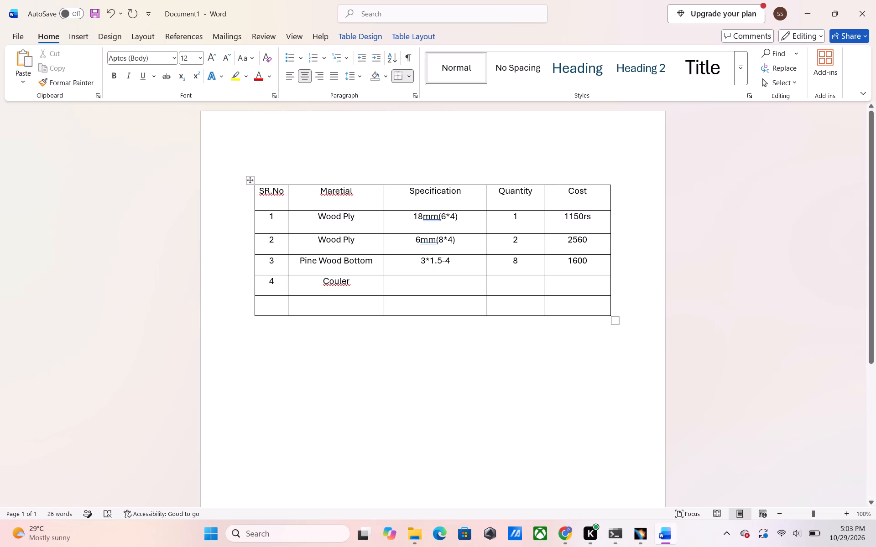
{"action": "left_click", "coordinate": [301, 77]}
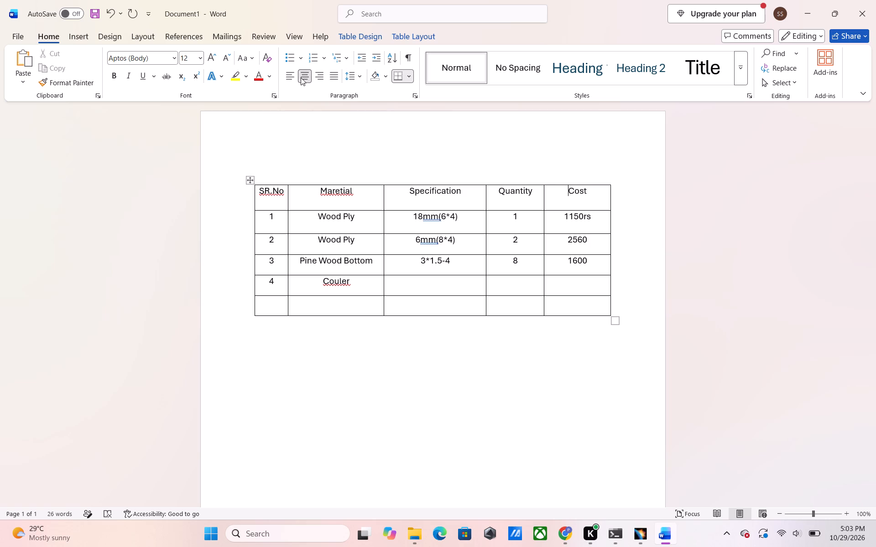
{"action": "left_click", "coordinate": [308, 80]}
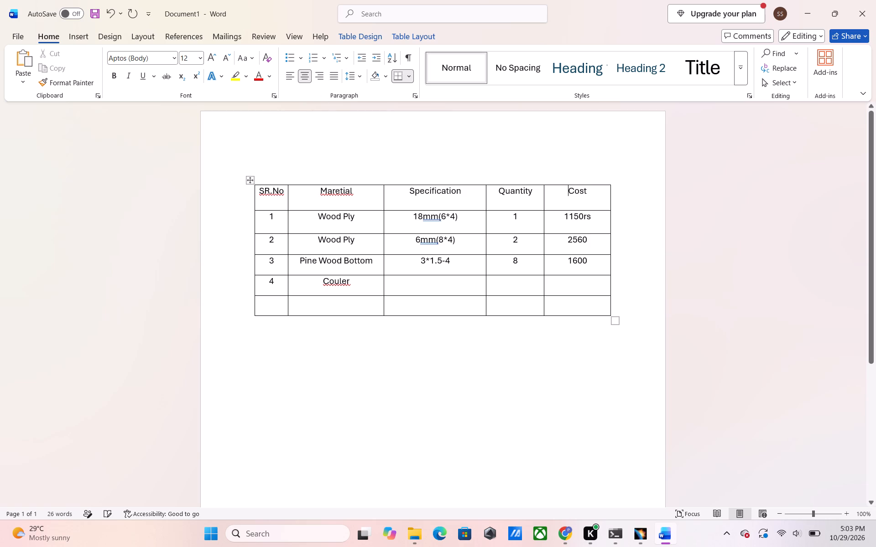
Enter "Total=" in the Cost cell of the table's last row.
{"action": "left_click", "coordinate": [563, 308]}
{"action": "key", "text": "shift+t"}
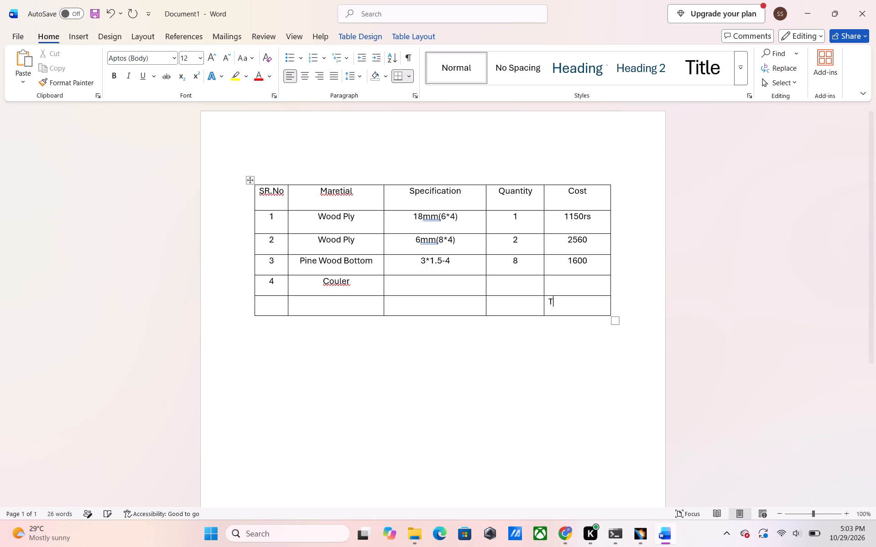
{"action": "type", "text": "otal"}
{"action": "key", "text": "equal"}
Add the title "Material Billing" above the table and set its font size to 22.
{"action": "left_click", "coordinate": [380, 130]}
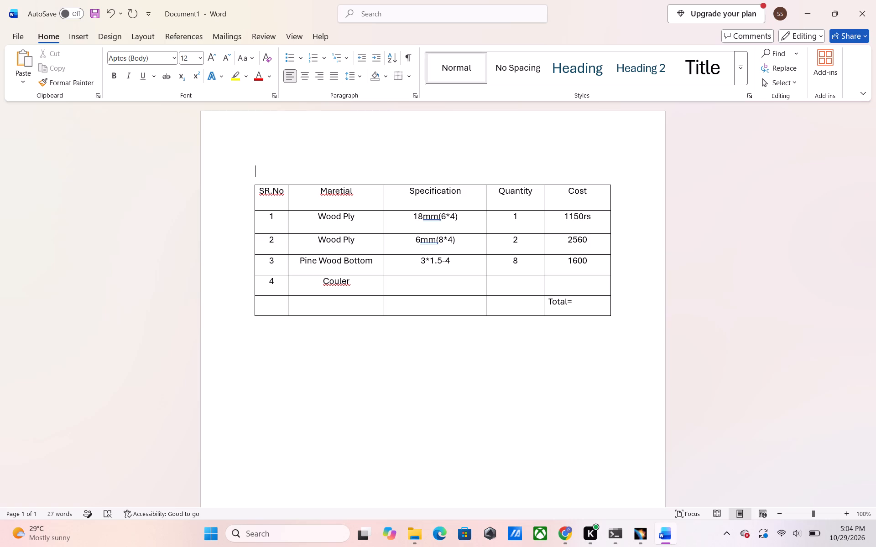
{"action": "type", "text": "Material Billing"}
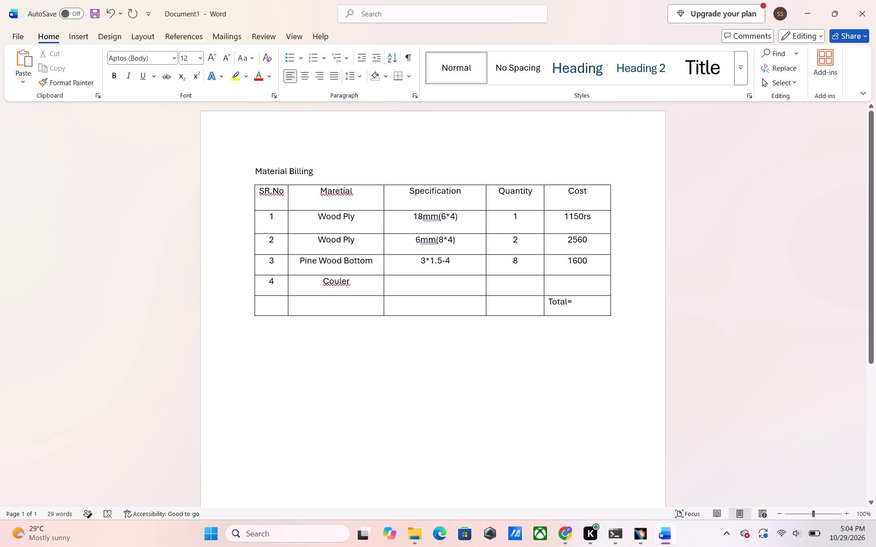
{"action": "left_click_drag", "start_coordinate": [317, 171], "coordinate": [239, 164]}
{"action": "left_click", "coordinate": [200, 51]}
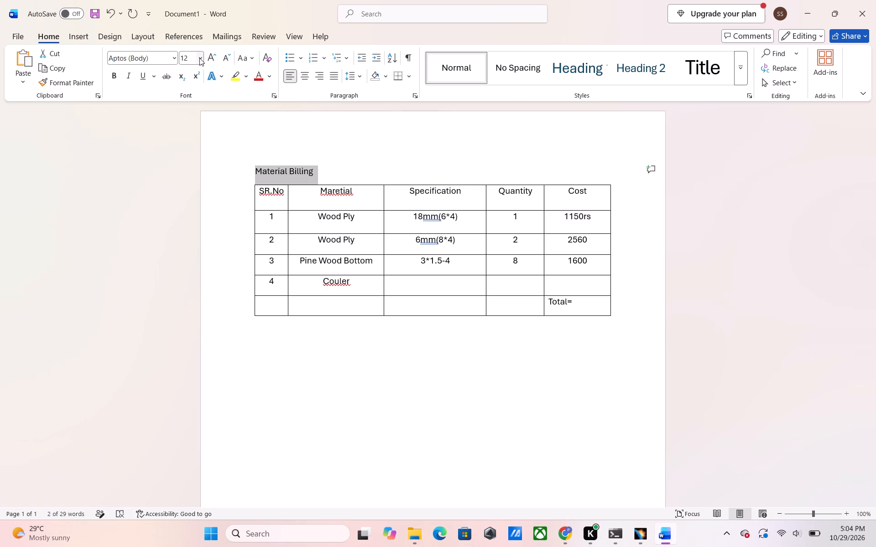
{"action": "left_click", "coordinate": [200, 58]}
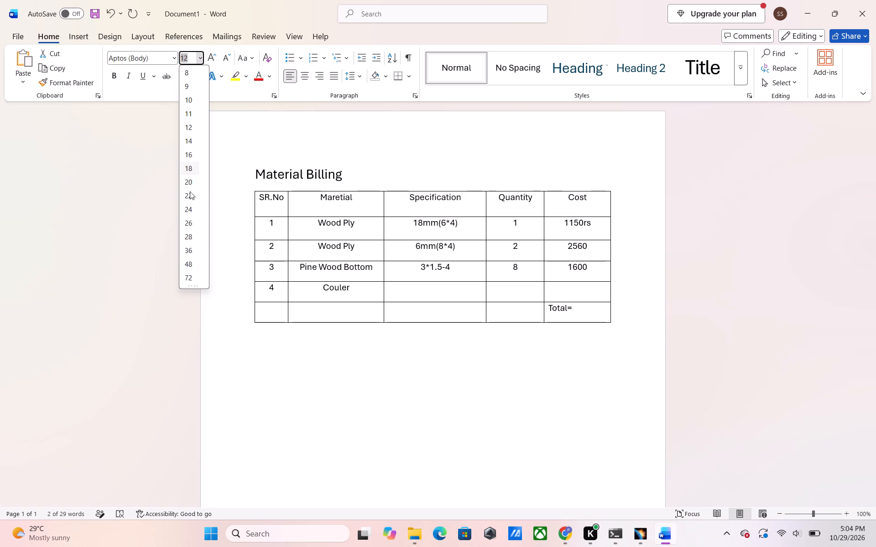
{"action": "left_click", "coordinate": [188, 200]}
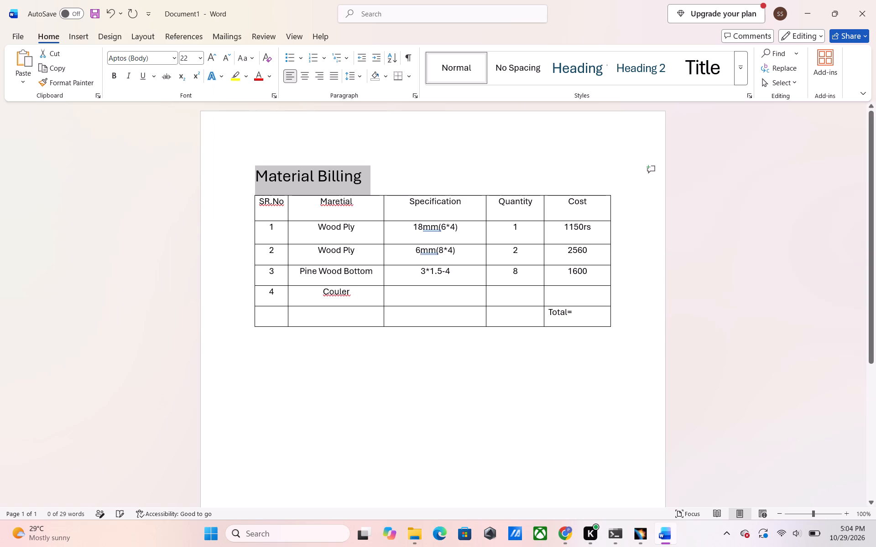
Make the table's header row bold.
{"action": "left_click", "coordinate": [220, 214]}
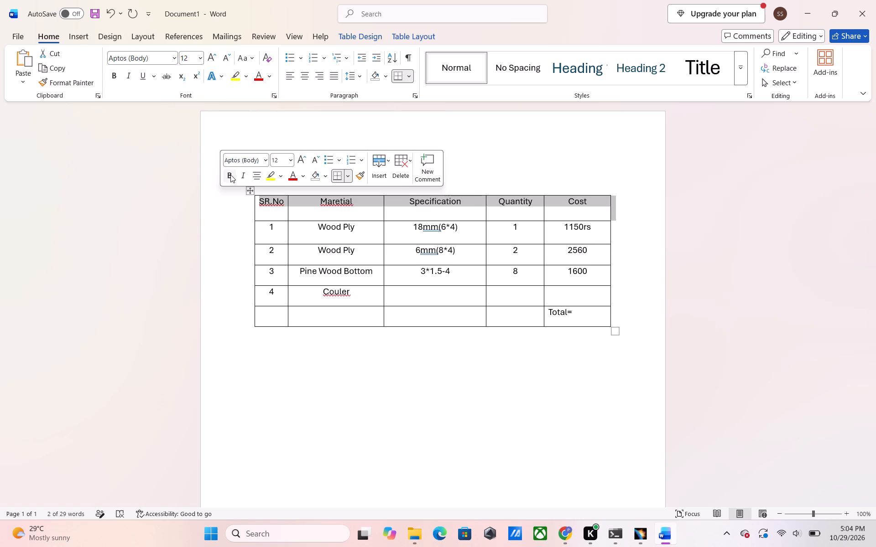
{"action": "left_click", "coordinate": [230, 175]}
{"action": "left_click", "coordinate": [526, 151]}
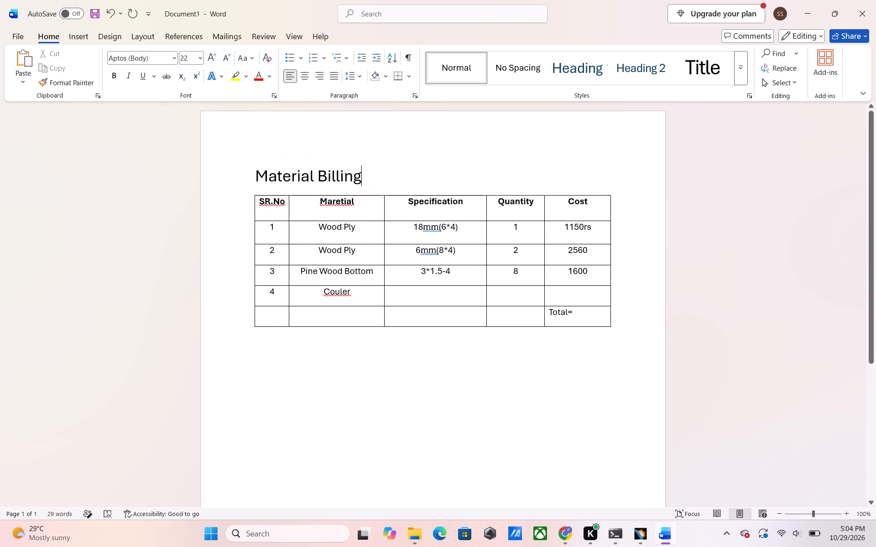
Make the serial numbers in the SR.No column bold, from row 1 down to the last row.
{"action": "left_click_drag", "start_coordinate": [272, 225], "coordinate": [272, 232]}
{"action": "left_click_drag", "start_coordinate": [272, 232], "coordinate": [274, 317]}
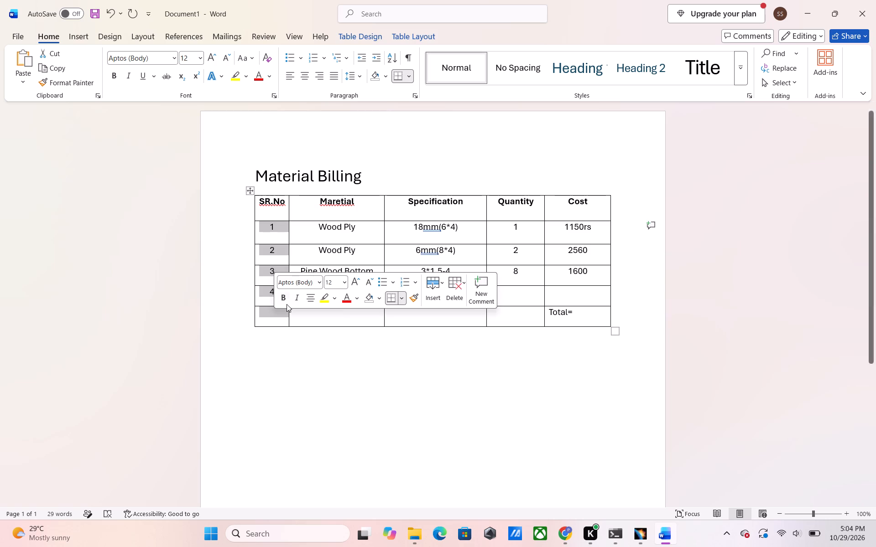
{"action": "left_click", "coordinate": [285, 299]}
Insert one blank line between the "Material Billing" title and the table.
{"action": "left_click", "coordinate": [451, 128]}
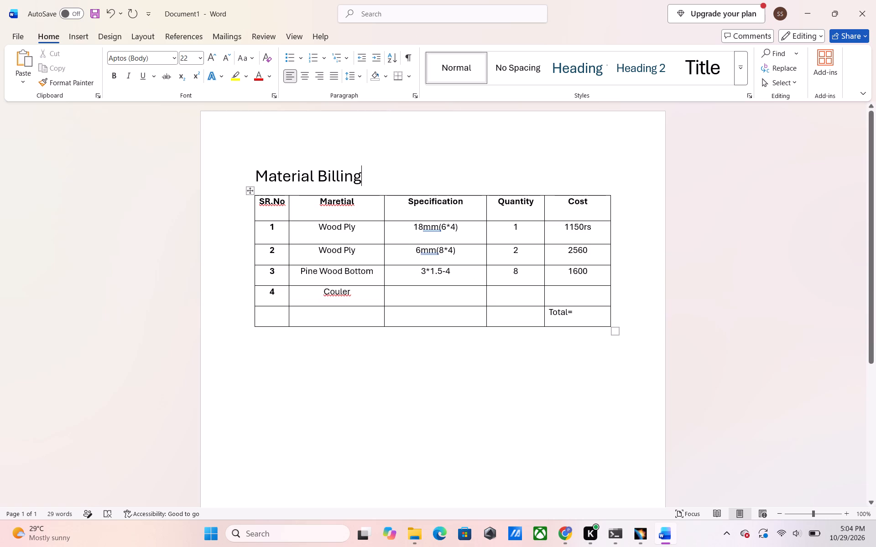
{"action": "key", "text": "Return"}
{"action": "key", "text": "Return"}
{"action": "key", "text": "BackSpace"}
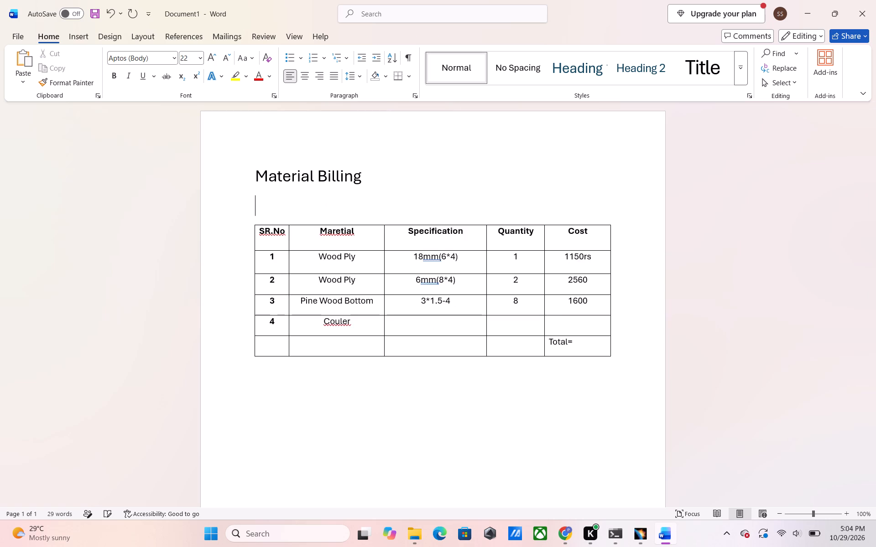
{"action": "key", "text": "BackSpace"}
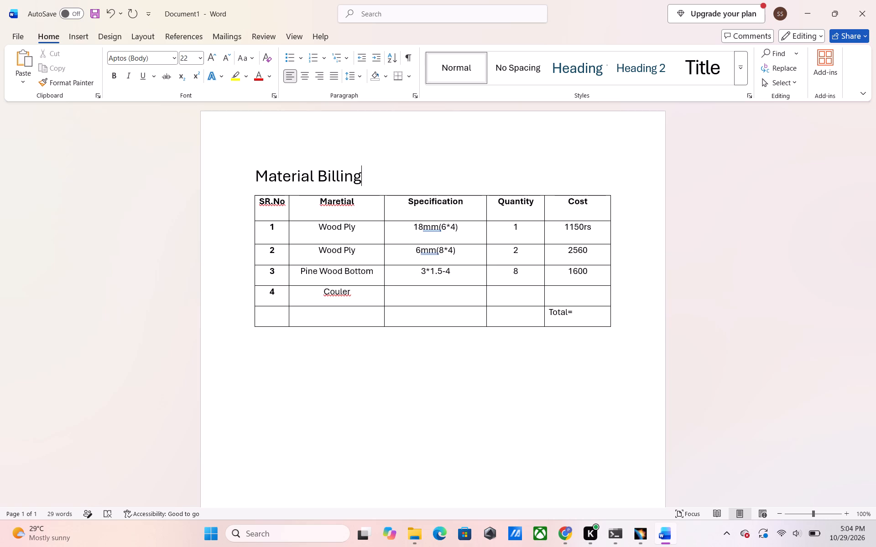
{"action": "key", "text": "Return"}
{"action": "left_click", "coordinate": [546, 180]}
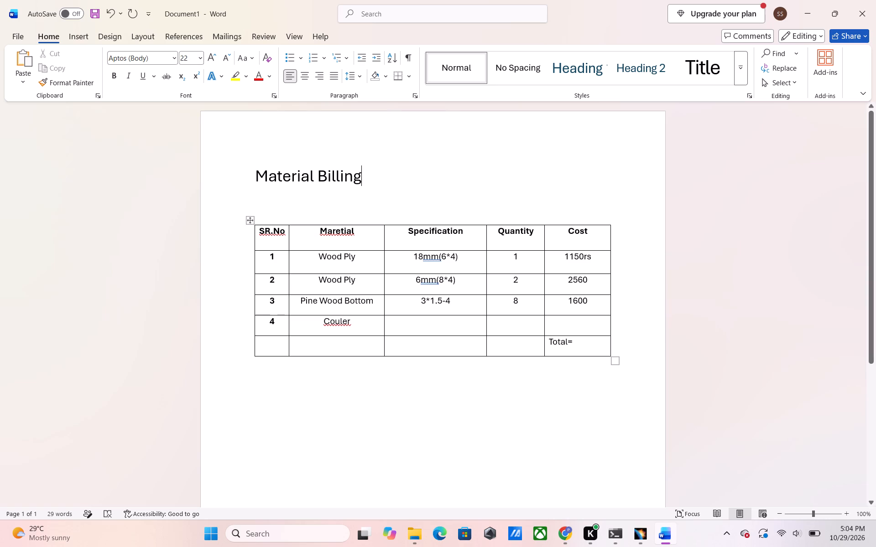
Change the cost of the second Wood Ply row to 2610.
{"action": "left_click_drag", "start_coordinate": [591, 282], "coordinate": [579, 282]}
{"action": "left_click_drag", "start_coordinate": [579, 282], "coordinate": [576, 282]}
{"action": "left_click_drag", "start_coordinate": [576, 282], "coordinate": [572, 282]}
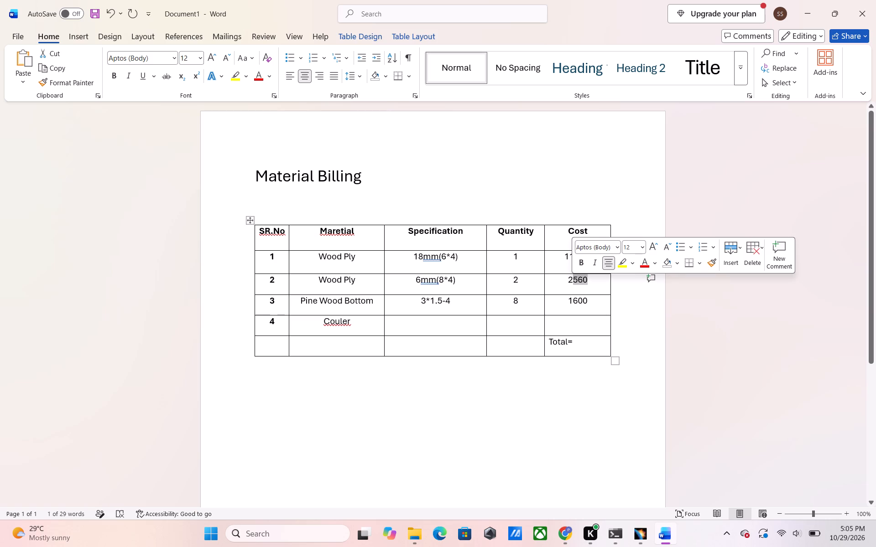
{"action": "type", "text": "610"}
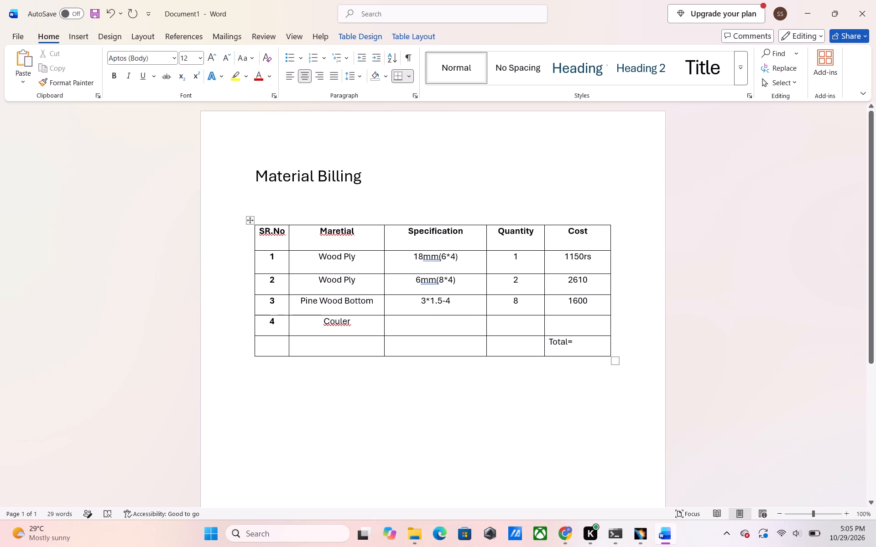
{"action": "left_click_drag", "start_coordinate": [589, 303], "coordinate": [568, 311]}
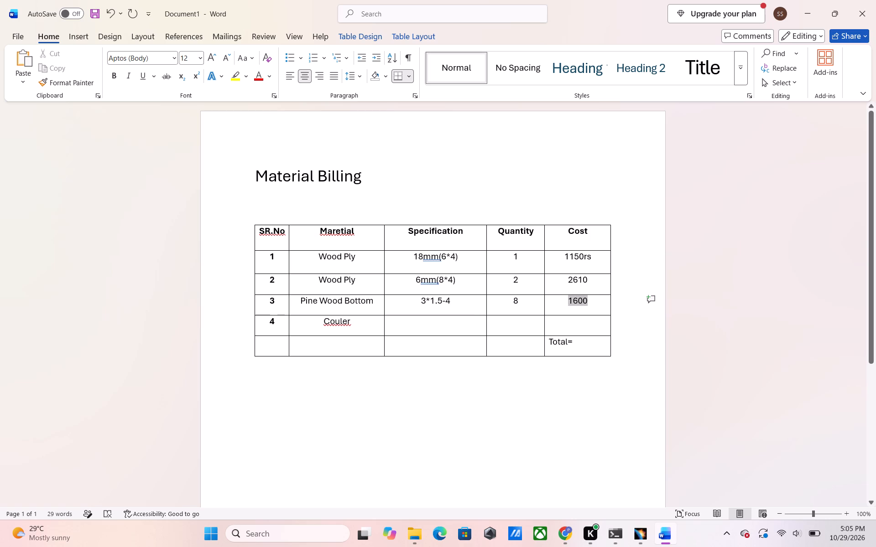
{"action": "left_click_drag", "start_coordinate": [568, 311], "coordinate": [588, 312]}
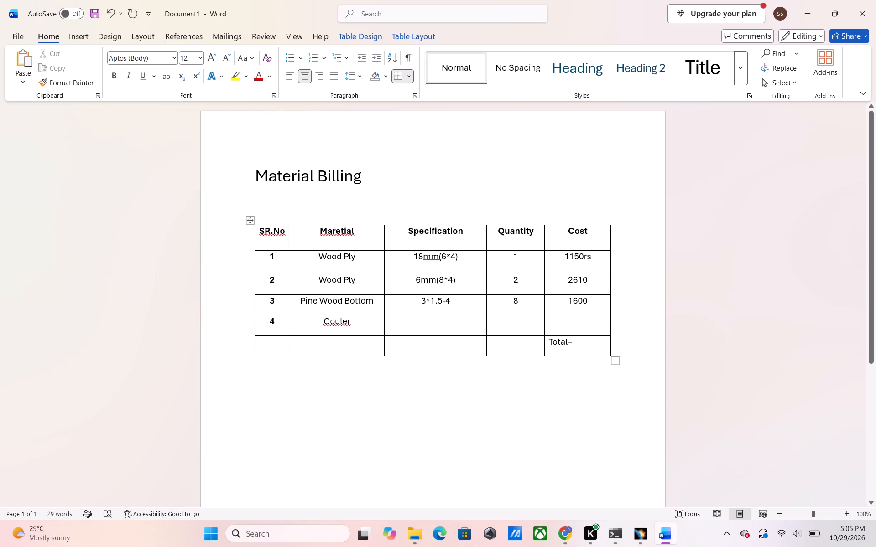
Insert a table row between the Couler and total rows, with serial number 5 and "Other" as the material.
{"action": "left_click", "coordinate": [251, 334]}
{"action": "left_click", "coordinate": [268, 341]}
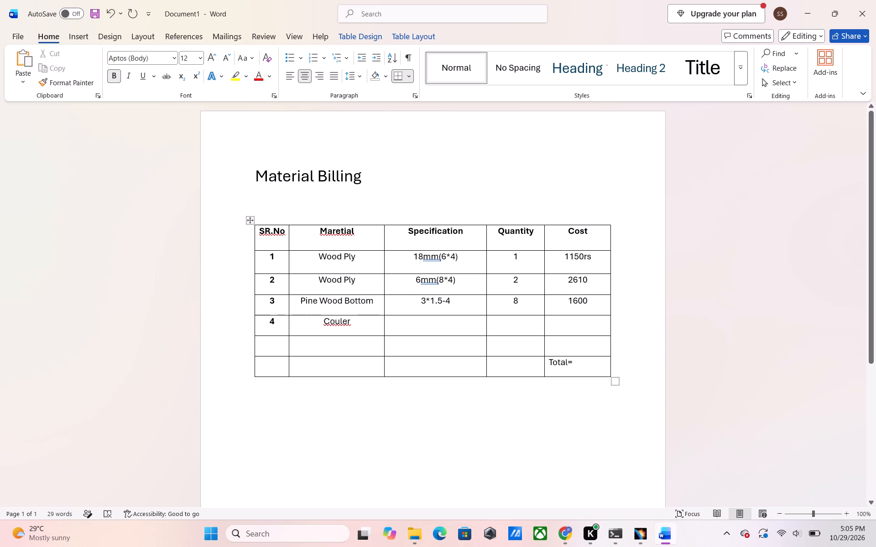
{"action": "key", "text": "5"}
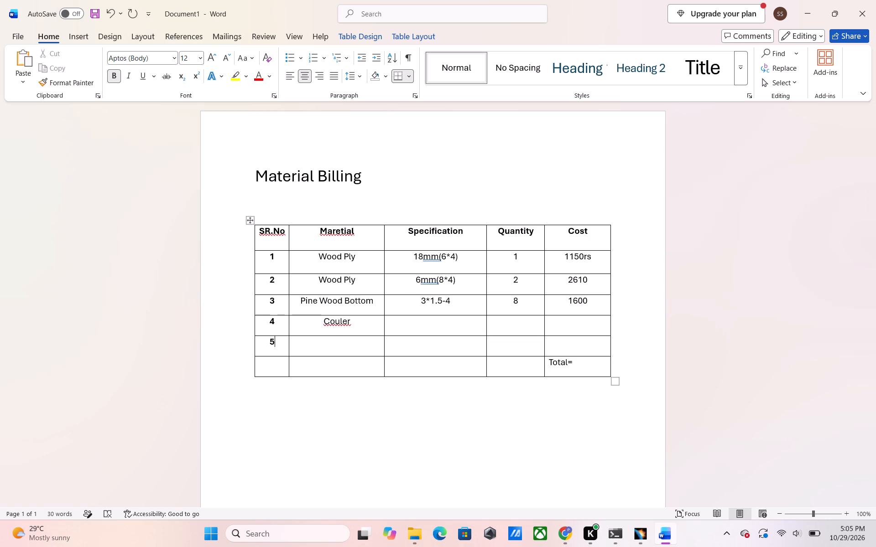
{"action": "key", "text": "Right"}
{"action": "type", "text": "Othw"}
{"action": "key", "text": "BackSpace"}
{"action": "type", "text": "er"}
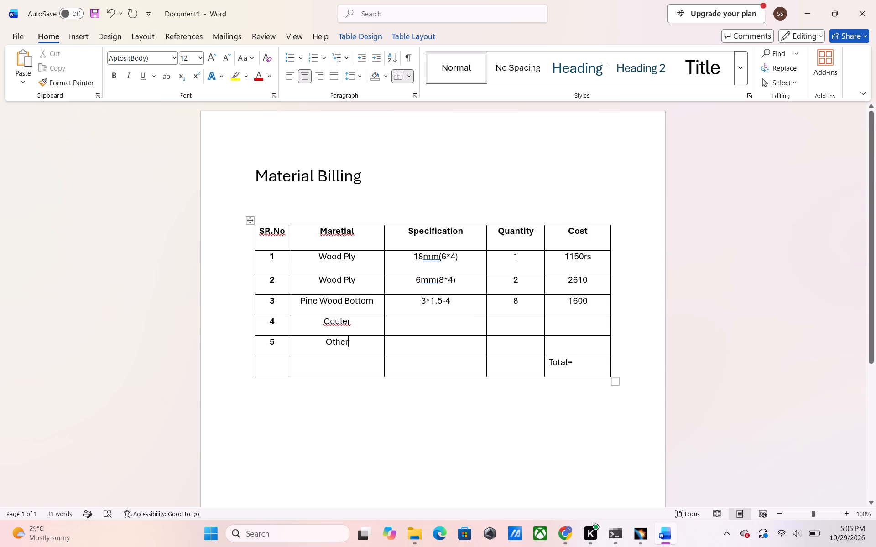
Enter 200 centred as the cost of the Other row, leaving its specification and quantity cells blank.
{"action": "left_click", "coordinate": [431, 349]}
{"action": "left_click", "coordinate": [564, 344]}
{"action": "type", "text": "200"}
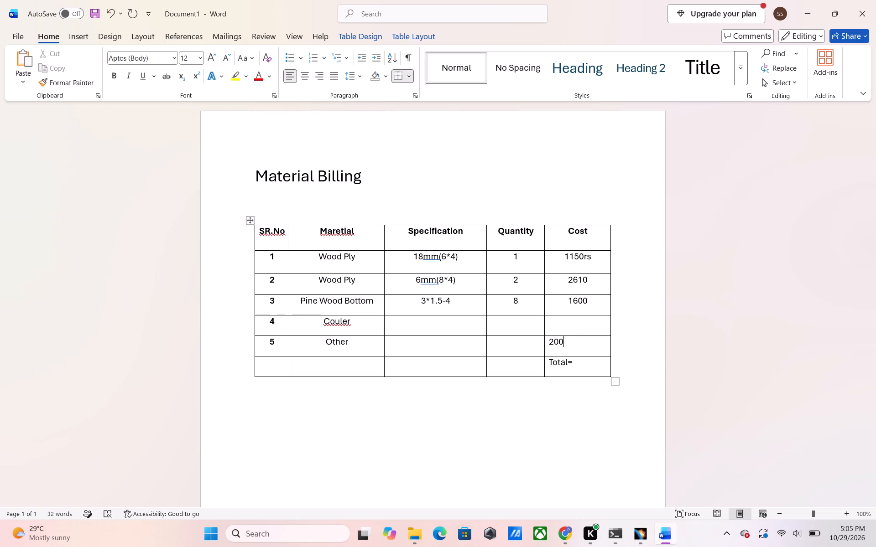
{"action": "left_click_drag", "start_coordinate": [561, 340], "coordinate": [541, 342]}
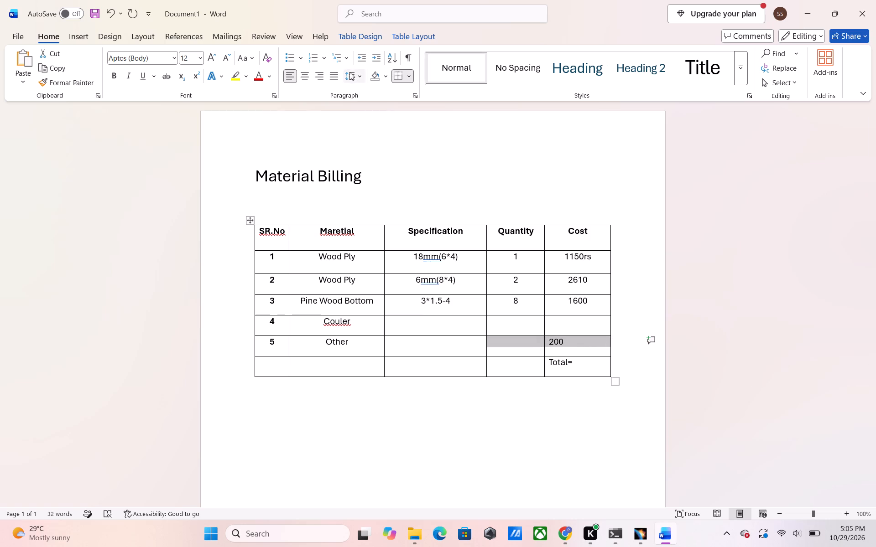
{"action": "left_click", "coordinate": [302, 77]}
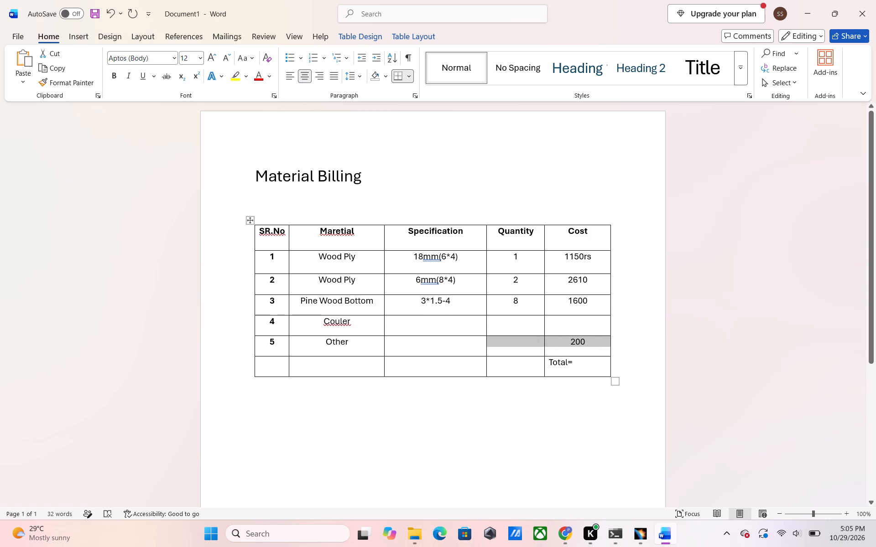
{"action": "left_click", "coordinate": [797, 236]}
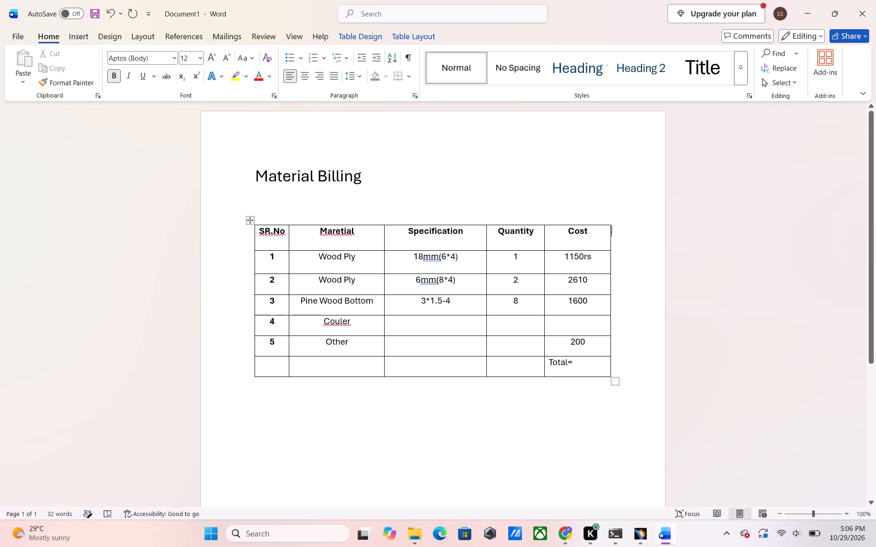
Shorten the title above the table to "Material Bill".
{"action": "left_click_drag", "start_coordinate": [368, 175], "coordinate": [338, 176]}
{"action": "key", "text": "BackSpace"}
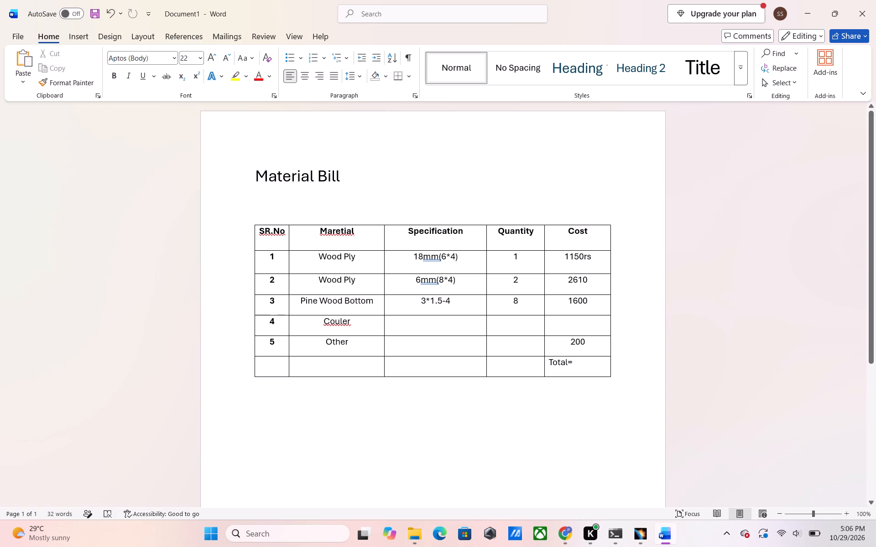
Reword the title above the table from "Material Bill" to "Bill of Material".
{"action": "left_click", "coordinate": [318, 175]}
{"action": "key", "text": "BackSpace"}
{"action": "key", "text": "BackSpace"}
{"action": "key", "text": "BackSpace"}
{"action": "key", "text": "BackSpace"}
{"action": "key", "text": "BackSpace"}
{"action": "key", "text": "BackSpace"}
{"action": "key", "text": "BackSpace"}
{"action": "key", "text": "BackSpace"}
{"action": "key", "text": "BackSpace"}
{"action": "key", "text": "BackSpace"}
{"action": "key", "text": "BackSpace"}
{"action": "key", "text": "BackSpace"}
{"action": "key", "text": "BackSpace"}
{"action": "key", "text": "BackSpace"}
{"action": "key", "text": "BackSpace"}
{"action": "key", "text": "BackSpace"}
{"action": "key", "text": "BackSpace"}
{"action": "key", "text": "BackSpace"}
{"action": "key", "text": "BackSpace"}
{"action": "key", "text": "BackSpace"}
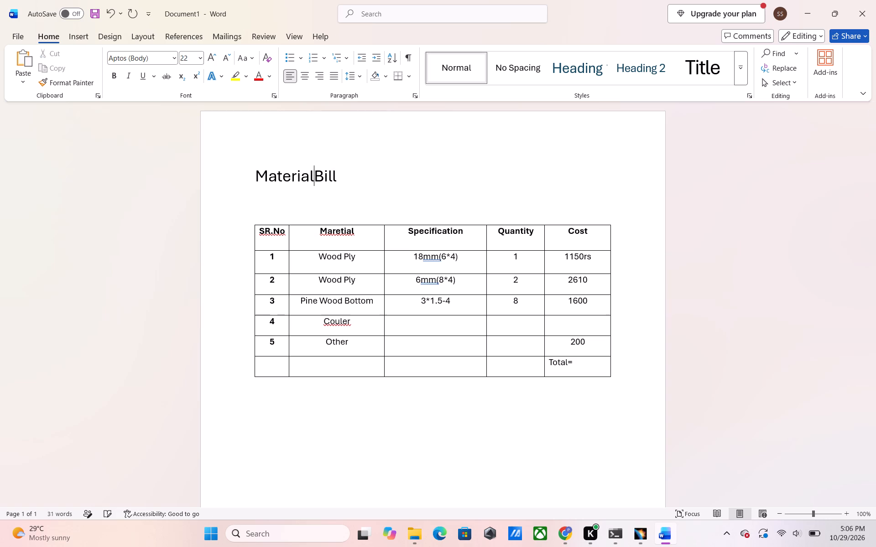
{"action": "left_click", "coordinate": [320, 175]}
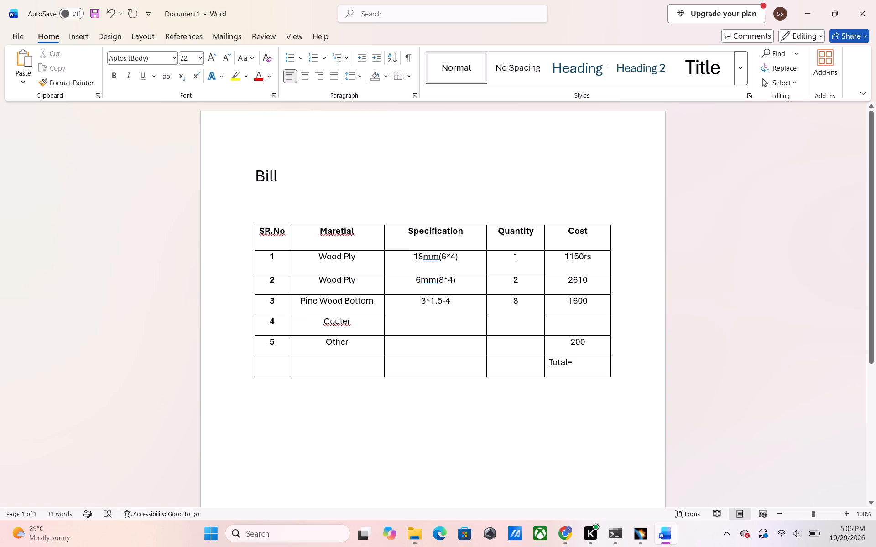
{"action": "key", "text": "space"}
{"action": "type", "text": "Of"}
{"action": "key", "text": "space"}
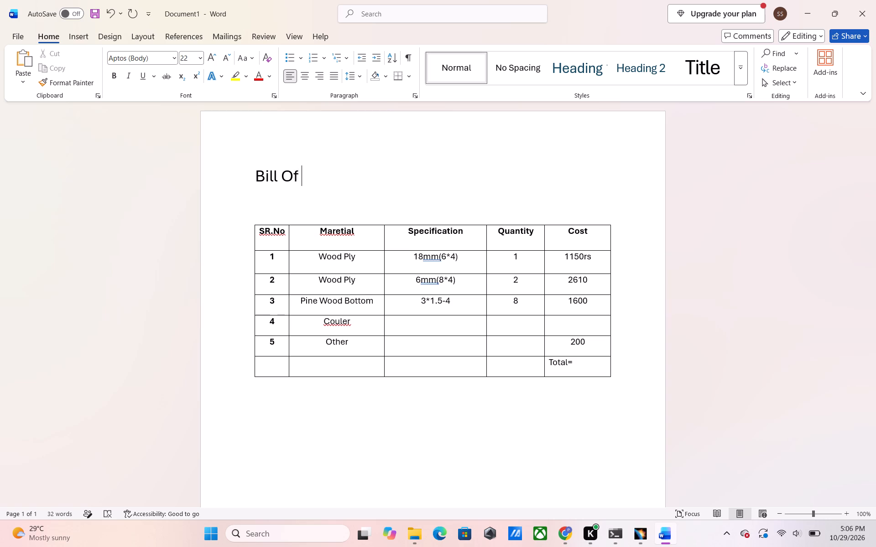
{"action": "key", "text": "BackSpace"}
{"action": "key", "text": "BackSpace"}
{"action": "key", "text": "BackSpace"}
{"action": "type", "text": "of"}
{"action": "key", "text": "space"}
{"action": "type", "text": "Mat"}
{"action": "type", "text": "erial"}
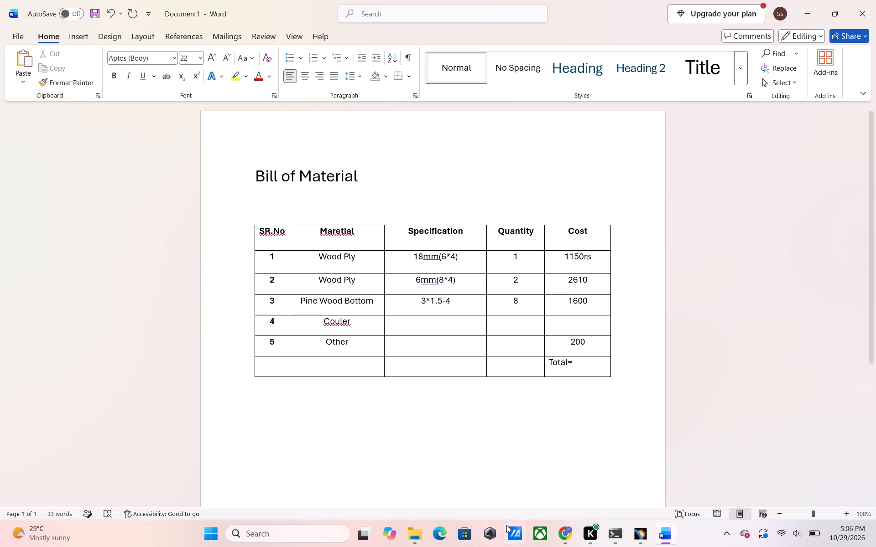
Switch to Chrome and search Google for "mahadbt2.0" in a new tab.
{"action": "left_click", "coordinate": [566, 530]}
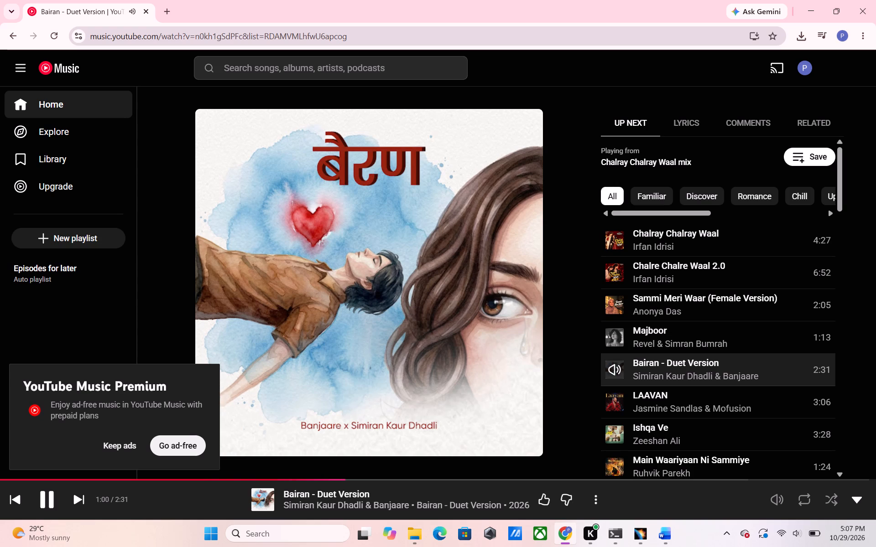
{"action": "left_click", "coordinate": [167, 13]}
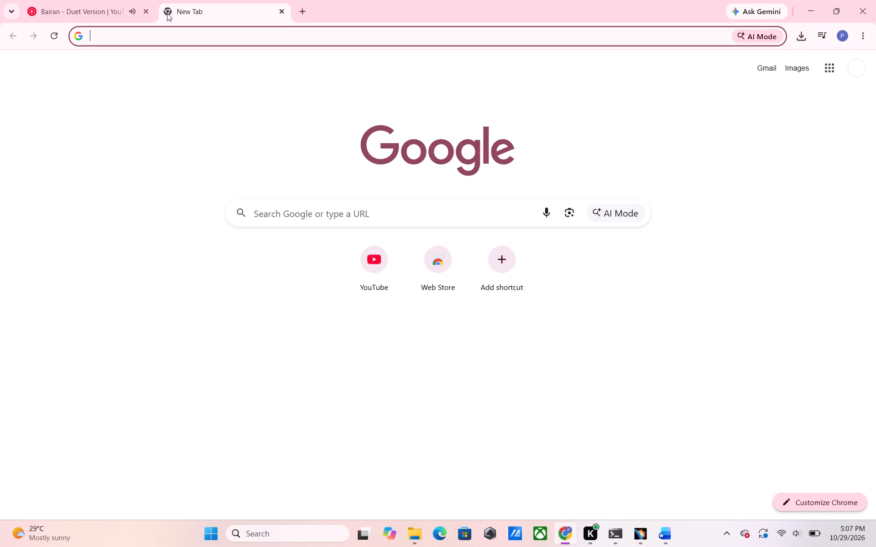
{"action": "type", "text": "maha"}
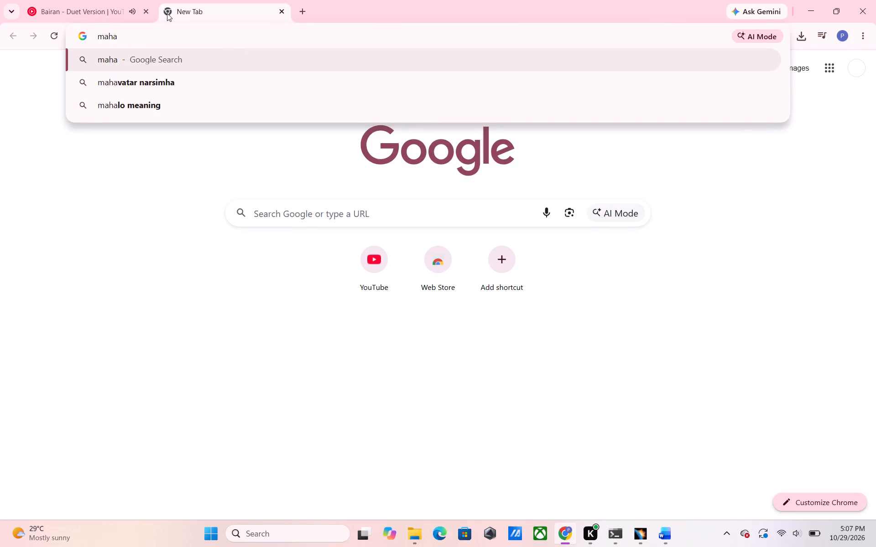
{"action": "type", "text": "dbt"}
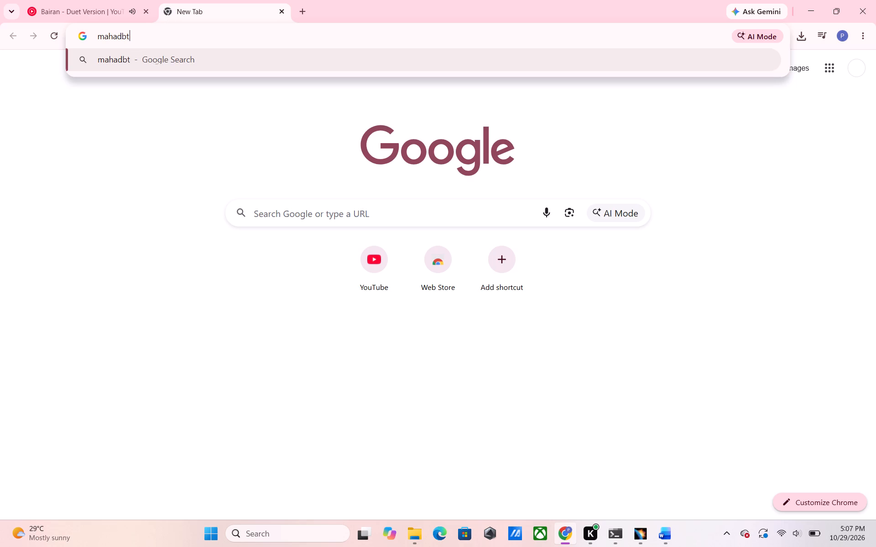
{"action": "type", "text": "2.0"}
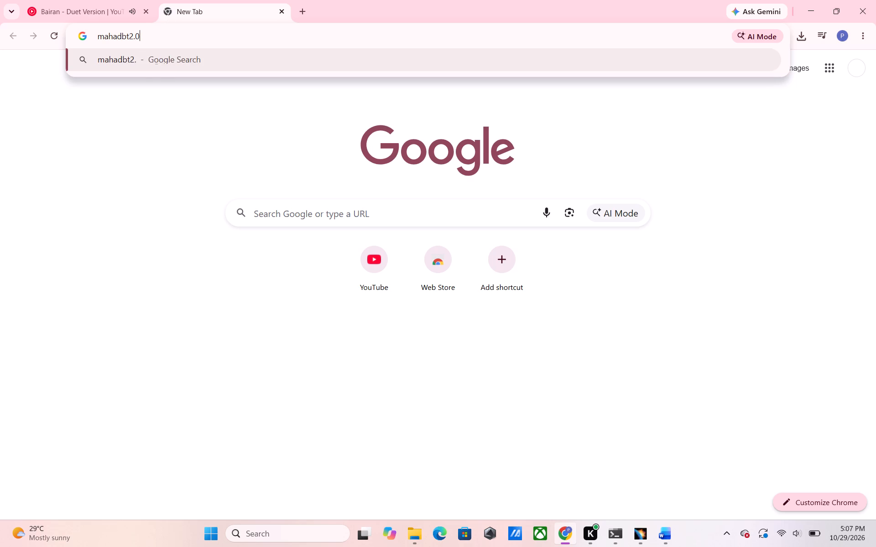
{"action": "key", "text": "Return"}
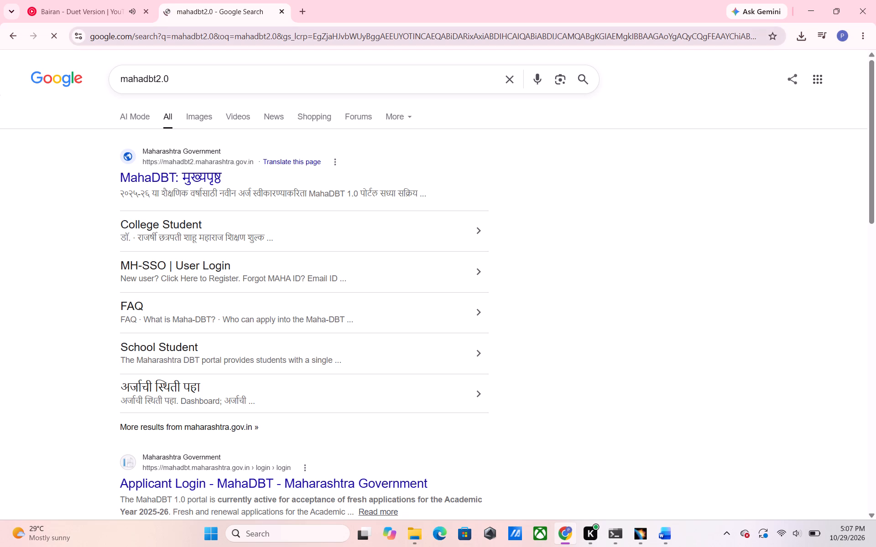
{"action": "left_click", "coordinate": [231, 88]}
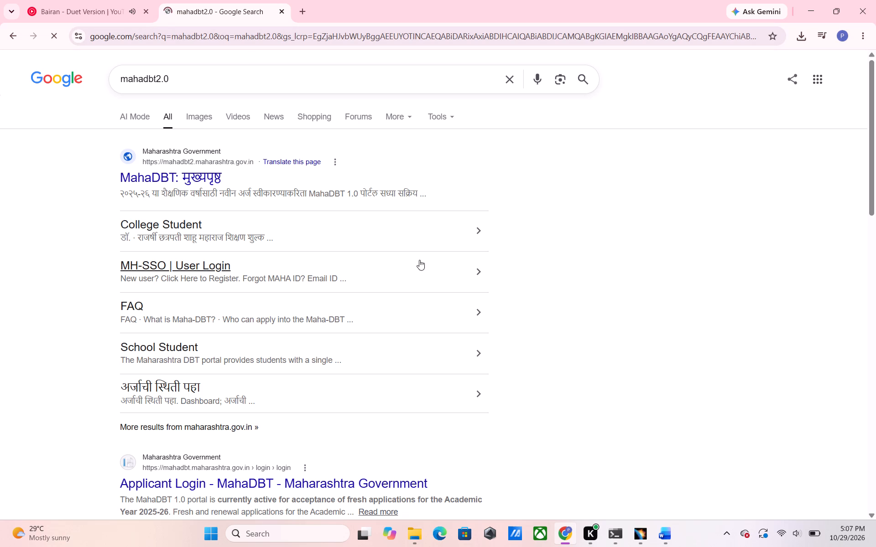
{"action": "key", "text": "Return"}
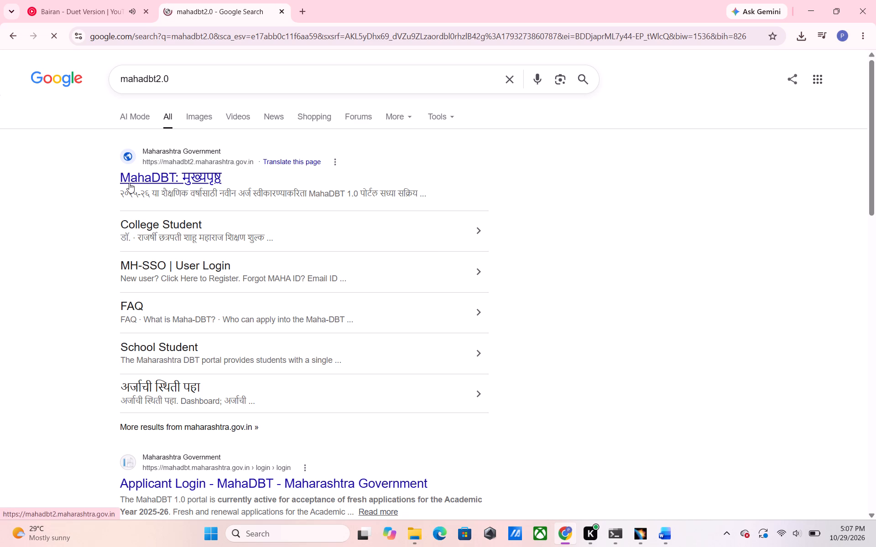
Open the MahaDBT home page at mahadbt2.maharashtra.gov.in from the search results.
{"action": "scroll", "coordinate": [150, 209], "scroll_direction": "down", "scroll_amount": 3}
{"action": "scroll", "coordinate": [152, 213], "scroll_direction": "up", "scroll_amount": 4}
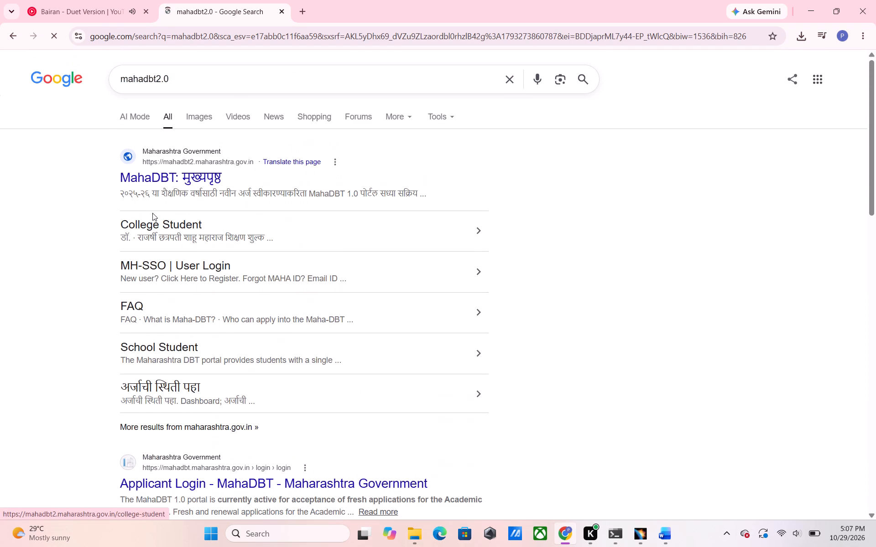
{"action": "left_click", "coordinate": [148, 185]}
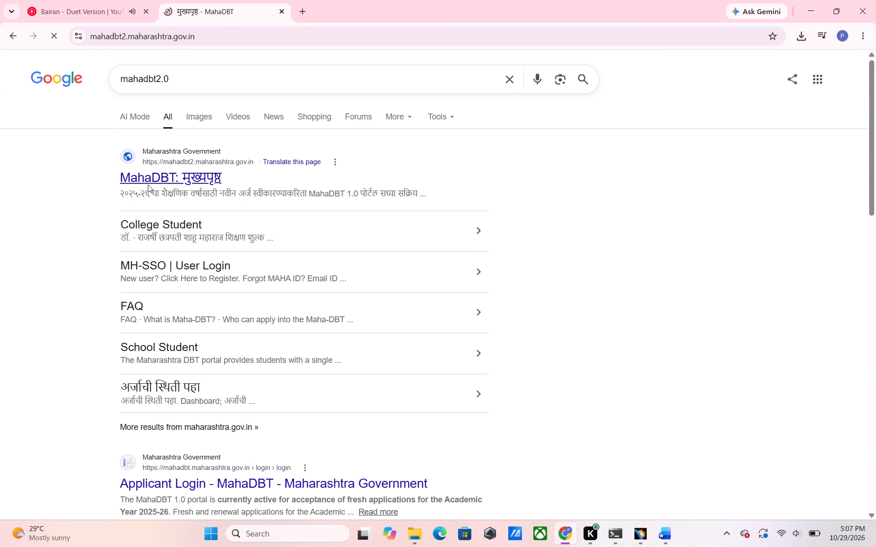
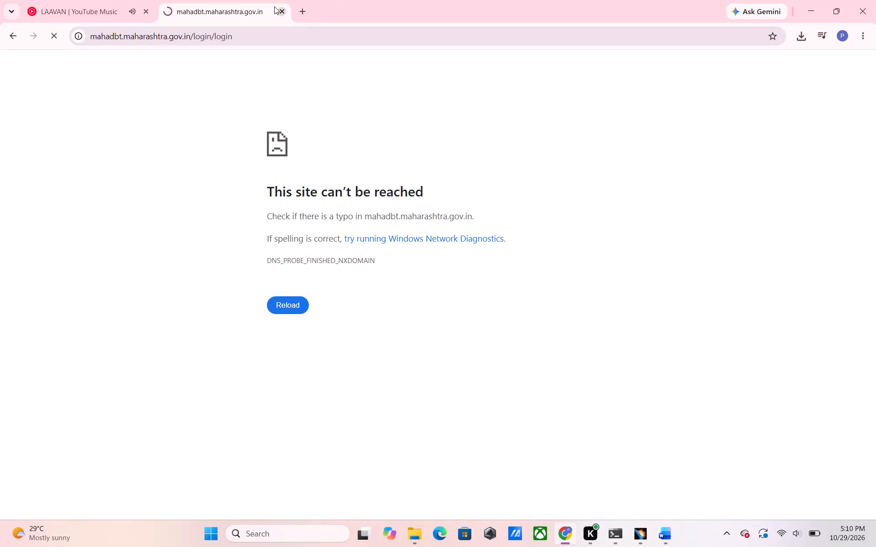
Close the MahaDBT login page tab.
{"action": "left_click", "coordinate": [283, 9]}
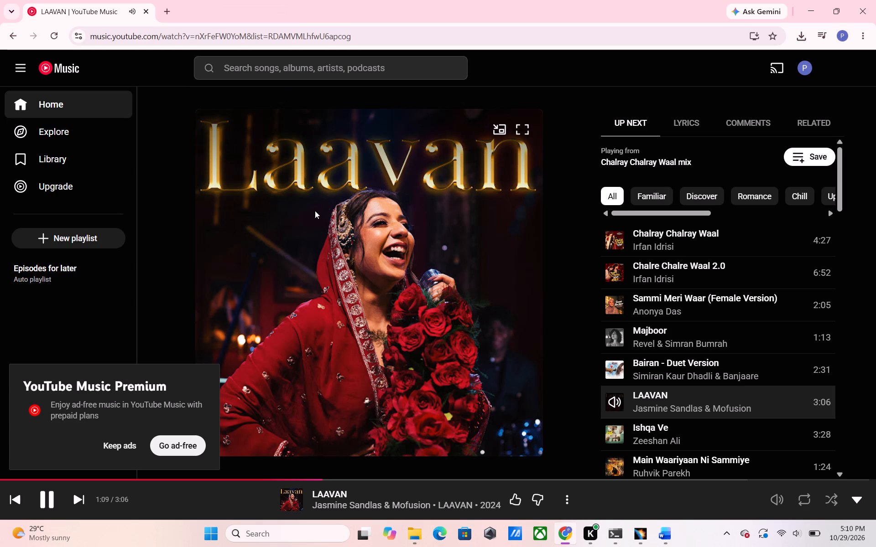
Play "Dil Tu Jaan Tu (female Version)" from the Up Next queue in YouTube Music.
{"action": "scroll", "coordinate": [454, 266], "scroll_direction": "down", "scroll_amount": 3}
{"action": "scroll", "coordinate": [454, 266], "scroll_direction": "up", "scroll_amount": 2}
{"action": "scroll", "coordinate": [689, 276], "scroll_direction": "down", "scroll_amount": 4}
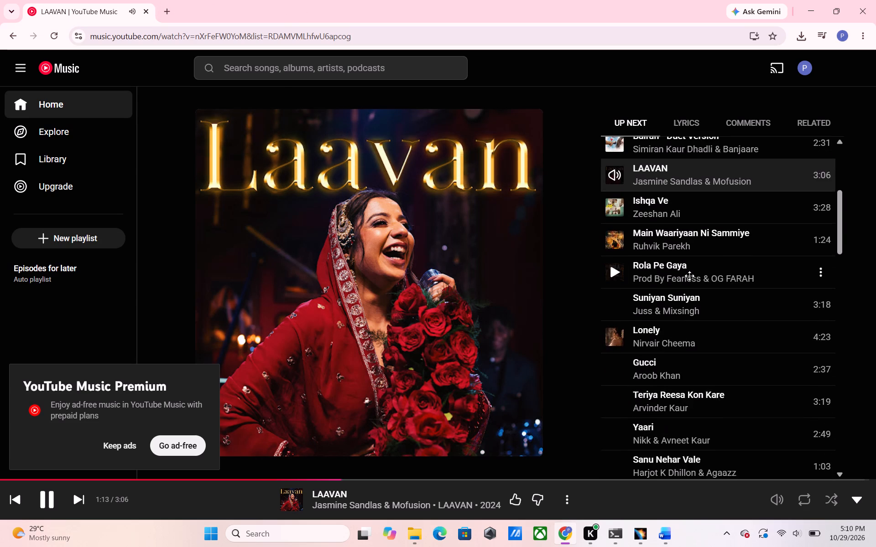
{"action": "scroll", "coordinate": [689, 276], "scroll_direction": "down", "scroll_amount": 3}
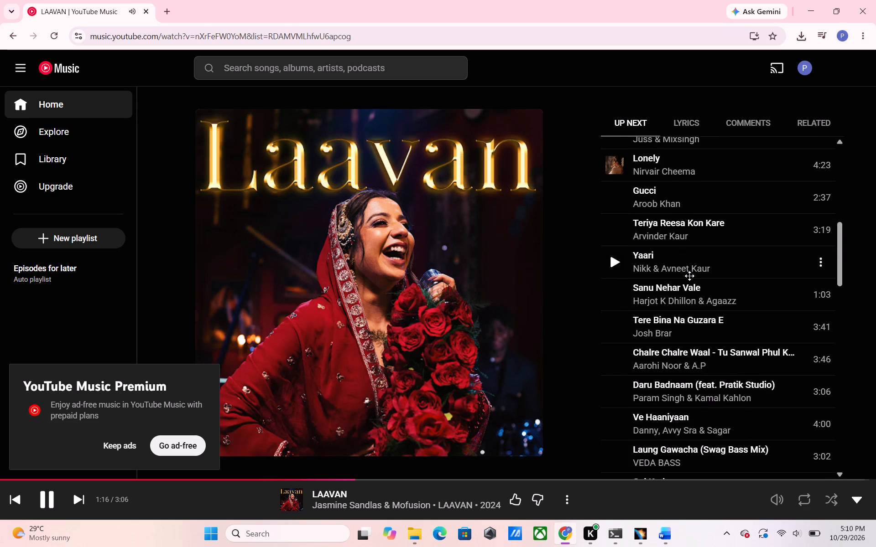
{"action": "scroll", "coordinate": [690, 276], "scroll_direction": "down", "scroll_amount": 1}
{"action": "scroll", "coordinate": [690, 276], "scroll_direction": "up", "scroll_amount": 1}
{"action": "scroll", "coordinate": [690, 276], "scroll_direction": "down", "scroll_amount": 1}
{"action": "scroll", "coordinate": [690, 276], "scroll_direction": "up", "scroll_amount": 1}
{"action": "scroll", "coordinate": [690, 276], "scroll_direction": "down", "scroll_amount": 1}
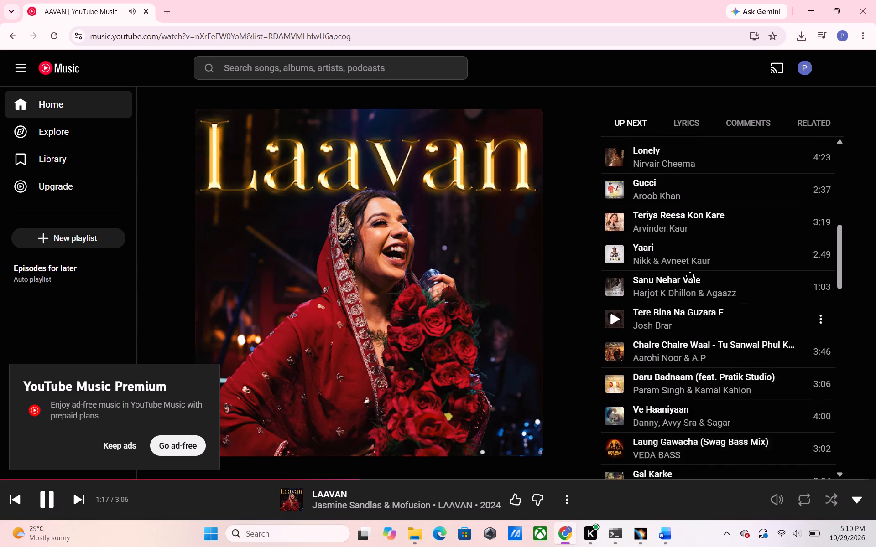
{"action": "scroll", "coordinate": [690, 275], "scroll_direction": "down", "scroll_amount": 3}
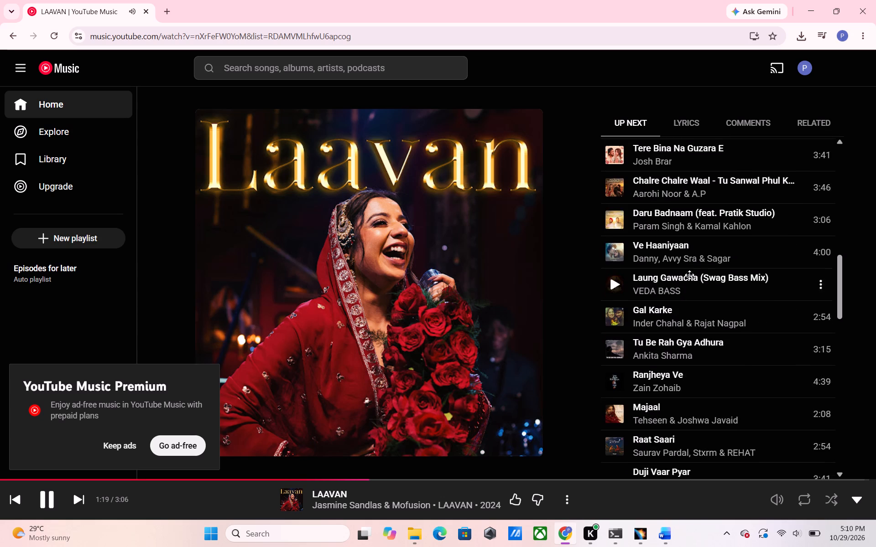
{"action": "scroll", "coordinate": [689, 275], "scroll_direction": "down", "scroll_amount": 1}
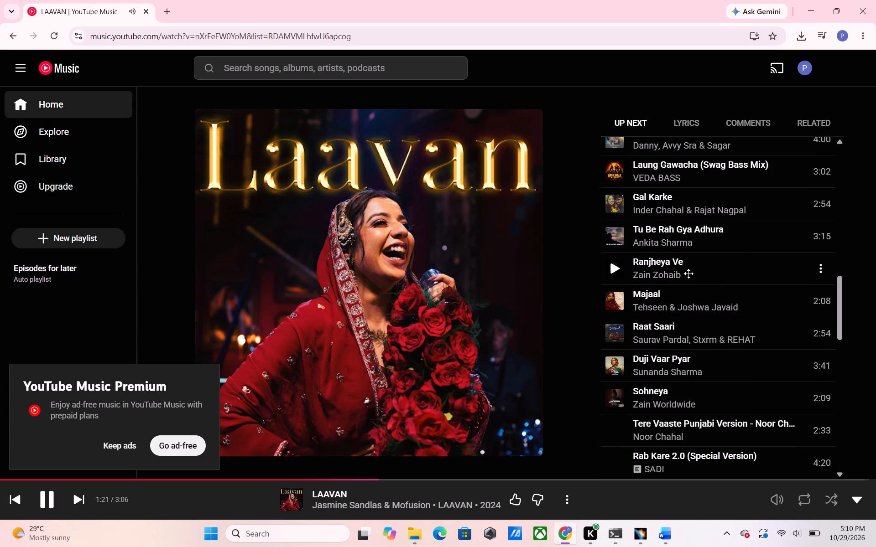
{"action": "scroll", "coordinate": [688, 273], "scroll_direction": "down", "scroll_amount": 4}
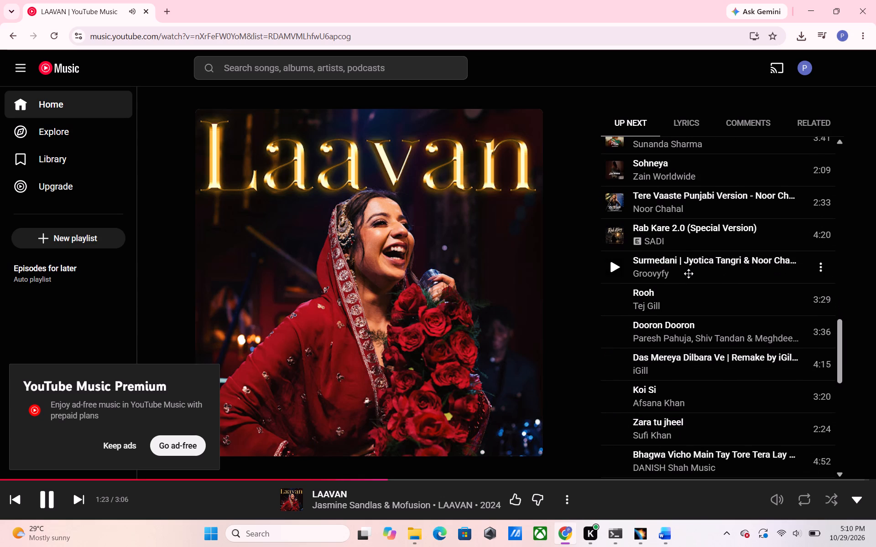
{"action": "scroll", "coordinate": [688, 273], "scroll_direction": "down", "scroll_amount": 1}
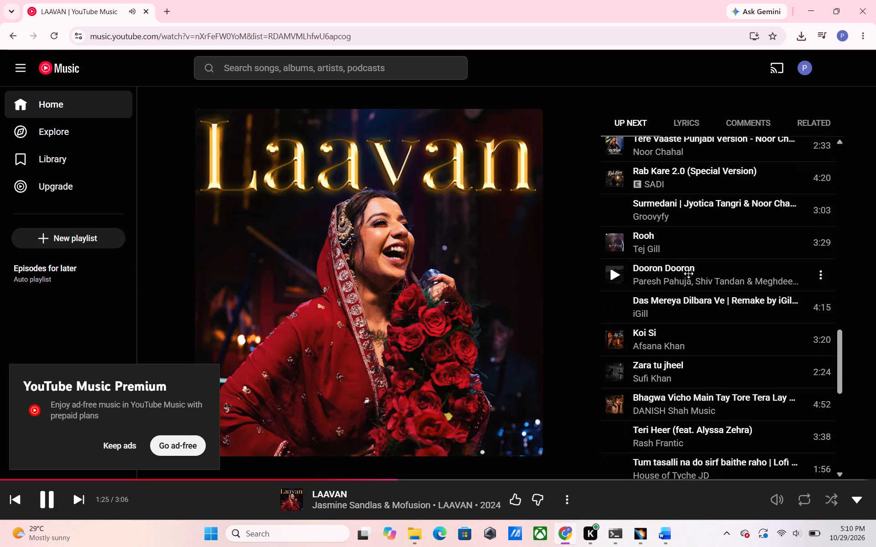
{"action": "scroll", "coordinate": [688, 273], "scroll_direction": "down", "scroll_amount": 2}
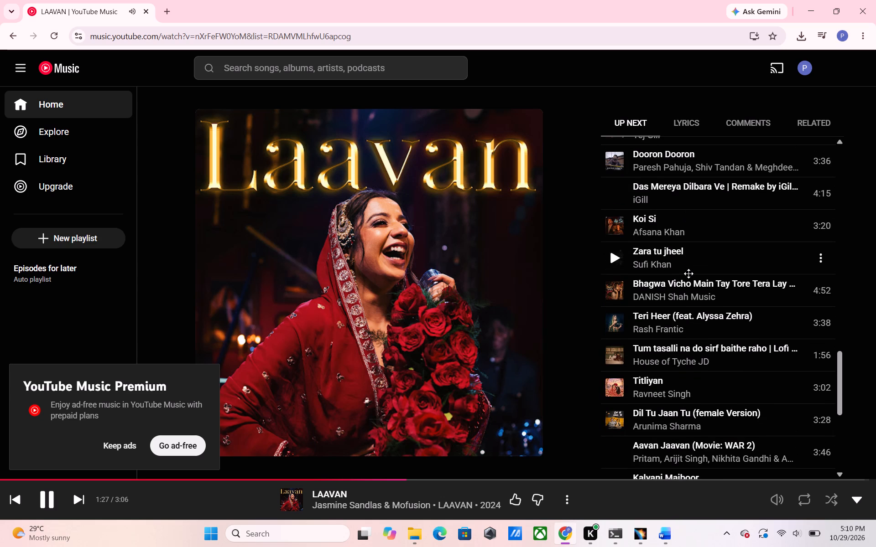
{"action": "scroll", "coordinate": [688, 273], "scroll_direction": "down", "scroll_amount": 2}
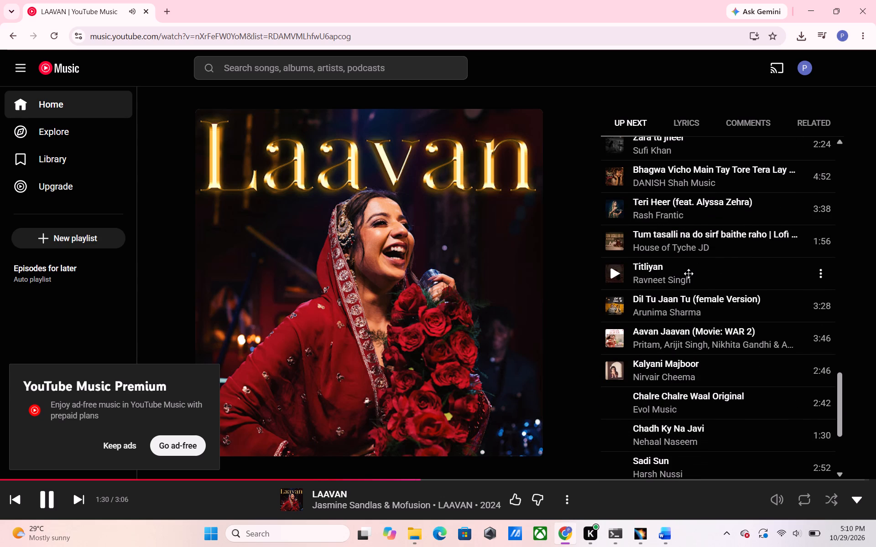
{"action": "scroll", "coordinate": [688, 273], "scroll_direction": "down", "scroll_amount": 2}
{"action": "scroll", "coordinate": [688, 273], "scroll_direction": "up", "scroll_amount": 1}
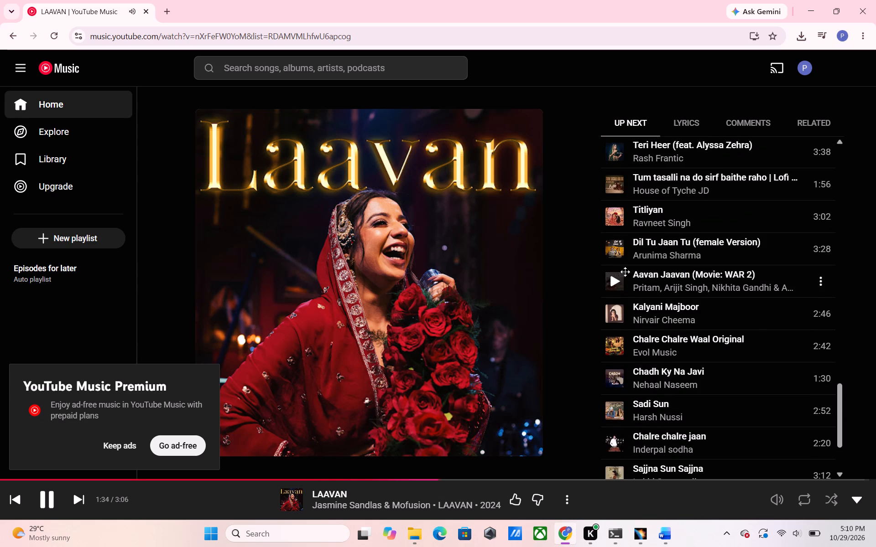
{"action": "left_click", "coordinate": [612, 245]}
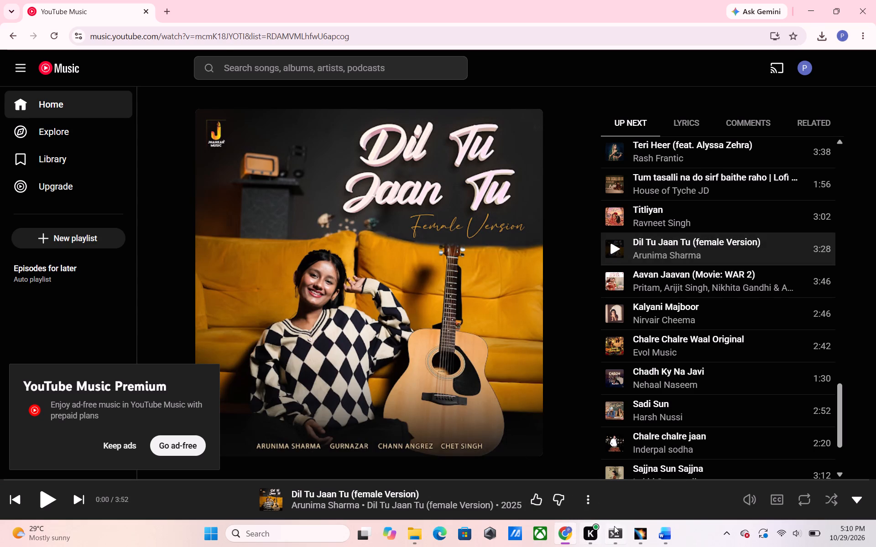
Switch to the Word document and add blank lines below the bill of material table to start a second page.
{"action": "left_click", "coordinate": [664, 537]}
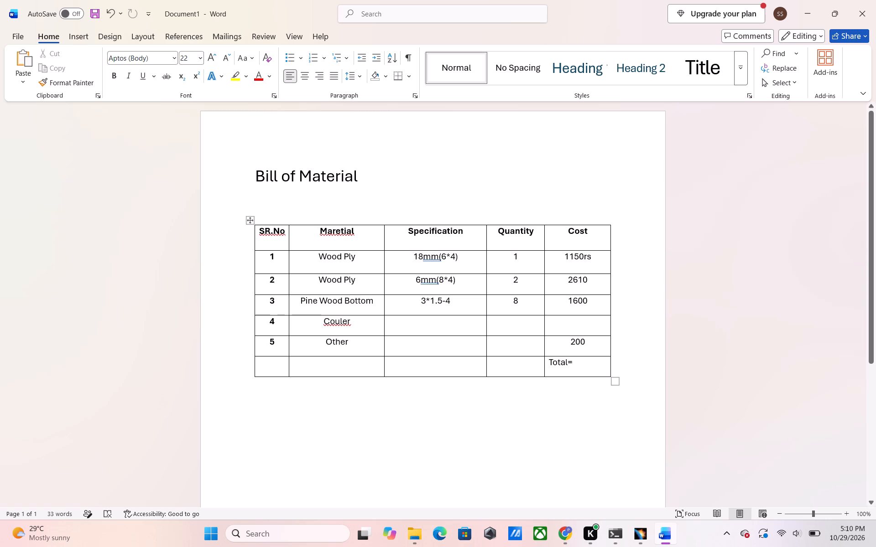
{"action": "scroll", "coordinate": [419, 217], "scroll_direction": "down", "scroll_amount": 1}
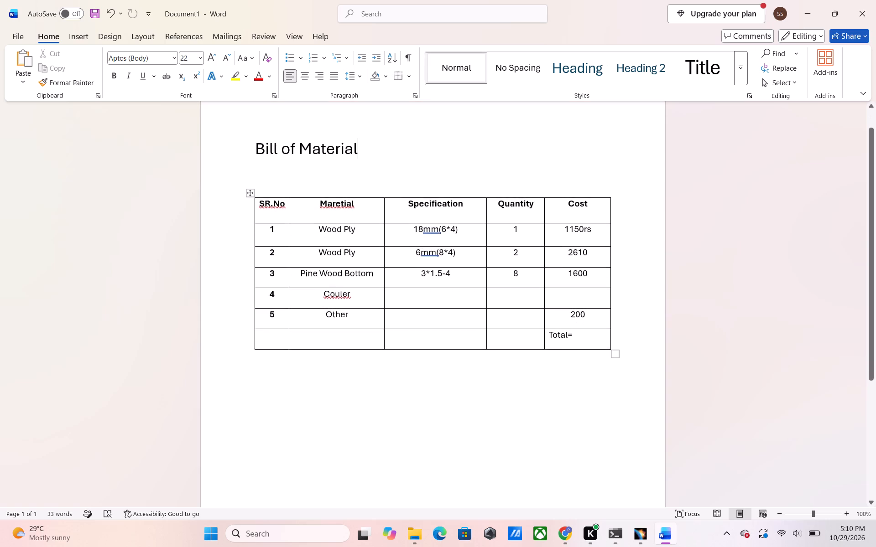
{"action": "scroll", "coordinate": [419, 217], "scroll_direction": "down", "scroll_amount": 14}
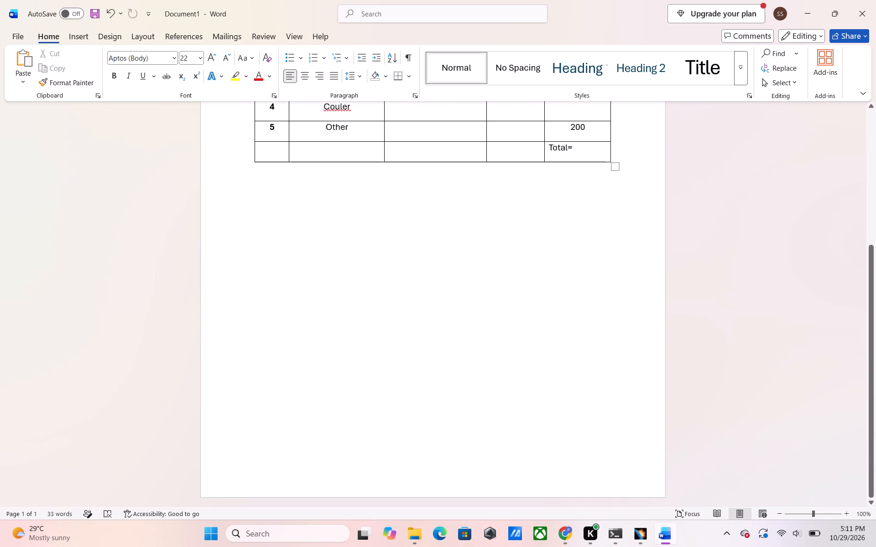
{"action": "scroll", "coordinate": [419, 217], "scroll_direction": "up", "scroll_amount": 16}
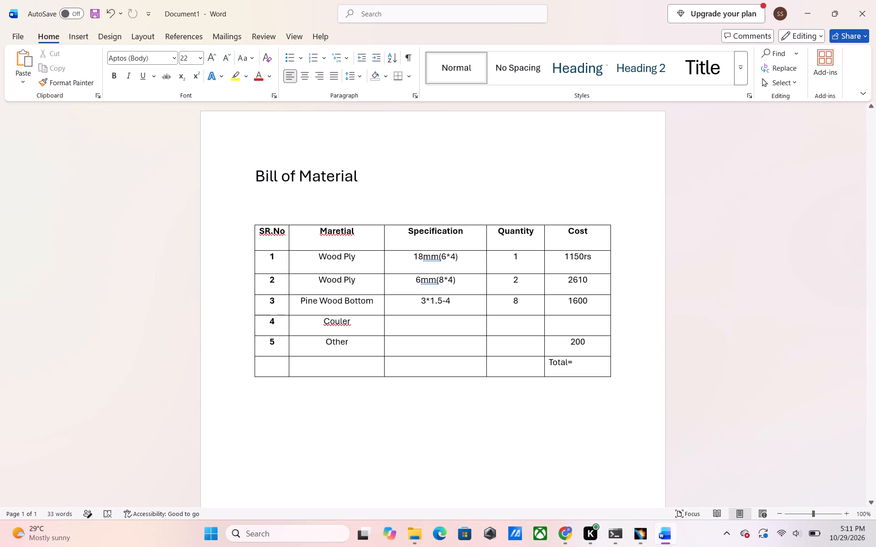
{"action": "scroll", "coordinate": [340, 251], "scroll_direction": "down", "scroll_amount": 13}
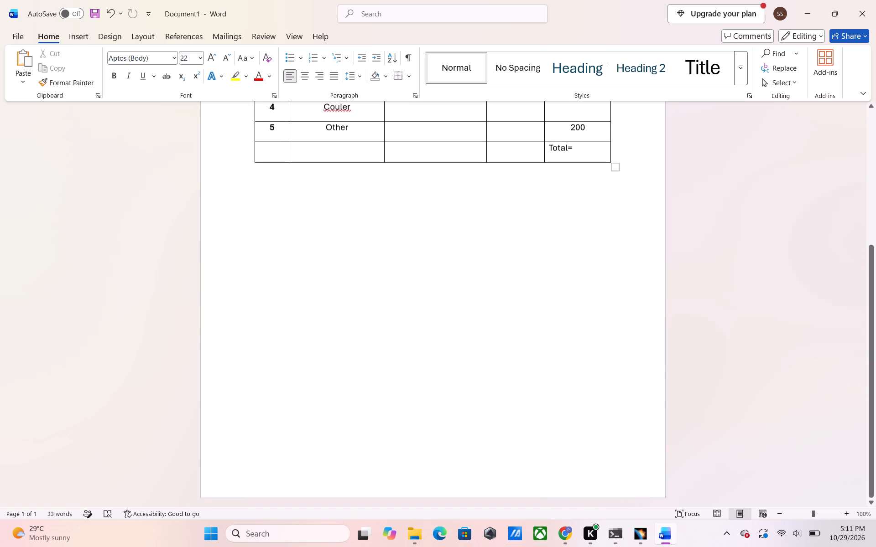
{"action": "left_click", "coordinate": [576, 471]}
{"action": "left_click", "coordinate": [495, 442]}
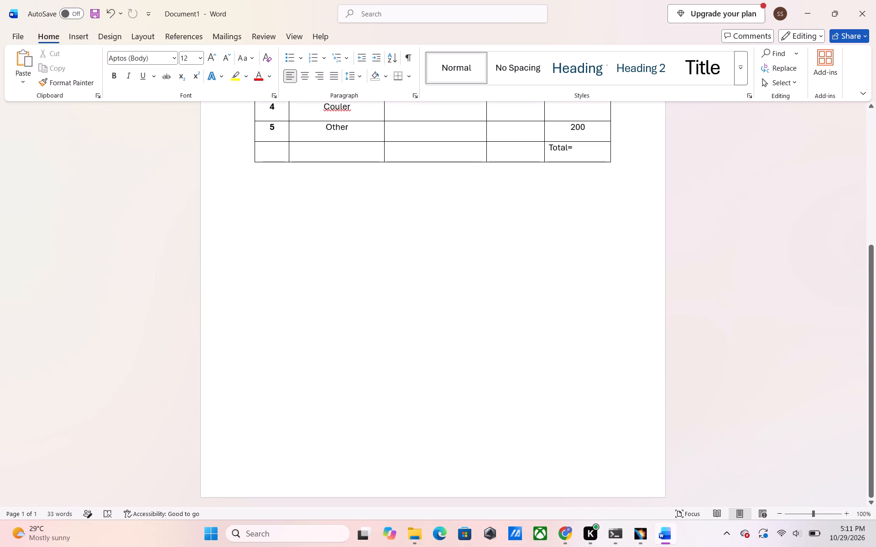
{"action": "key", "text": "Return"}
{"action": "key", "text": "Return"}
{"action": "key", "text": "Return"}
{"action": "key", "text": "Return"}
{"action": "key", "text": "Return"}
{"action": "key", "text": "Return"}
{"action": "key", "text": "Return"}
{"action": "key", "text": "Return"}
{"action": "key", "text": "Return"}
{"action": "key", "text": "Return"}
{"action": "key", "text": "Return"}
{"action": "key", "text": "Return"}
{"action": "key", "text": "Return"}
{"action": "key", "text": "Return"}
{"action": "key", "text": "Return"}
{"action": "key", "text": "Return"}
{"action": "key", "text": "Return"}
{"action": "key", "text": "Return"}
{"action": "key", "text": "Return"}
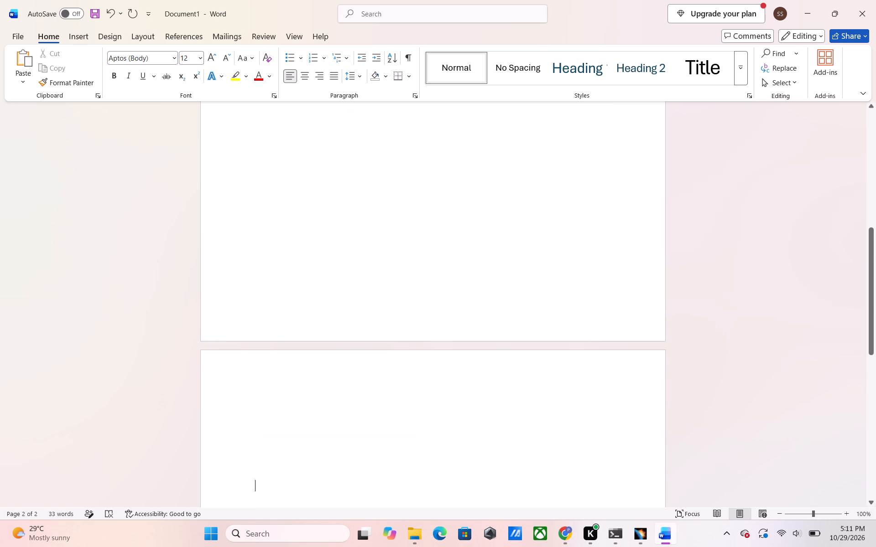
{"action": "key", "text": "BackSpace"}
{"action": "key", "text": "BackSpace"}
{"action": "key", "text": "BackSpace"}
{"action": "key", "text": "BackSpace"}
{"action": "key", "text": "BackSpace"}
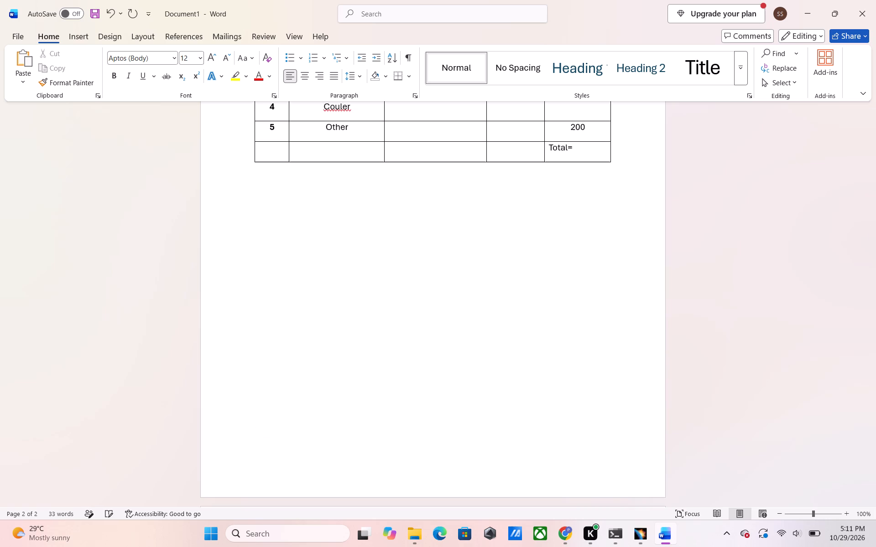
{"action": "key", "text": "Return"}
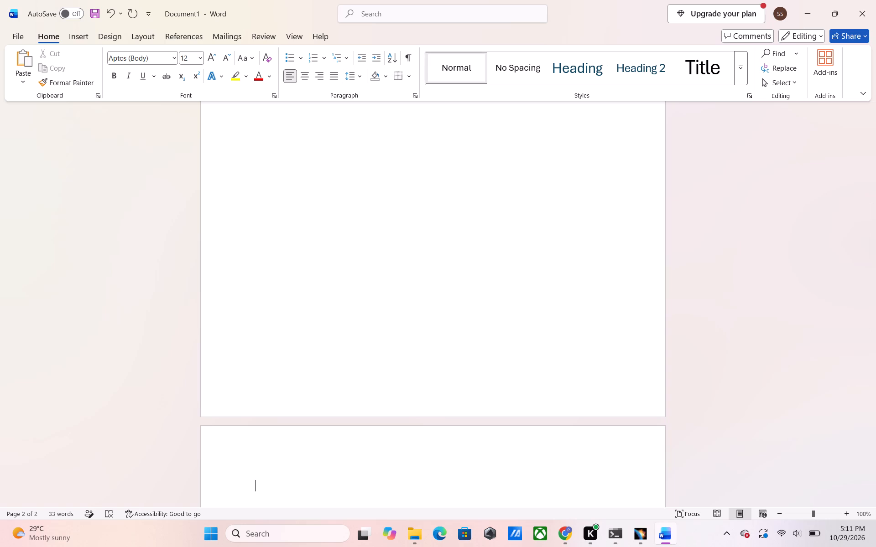
Enter the first list item on the second page as "1." plus the student's name, followed by a run of spaces.
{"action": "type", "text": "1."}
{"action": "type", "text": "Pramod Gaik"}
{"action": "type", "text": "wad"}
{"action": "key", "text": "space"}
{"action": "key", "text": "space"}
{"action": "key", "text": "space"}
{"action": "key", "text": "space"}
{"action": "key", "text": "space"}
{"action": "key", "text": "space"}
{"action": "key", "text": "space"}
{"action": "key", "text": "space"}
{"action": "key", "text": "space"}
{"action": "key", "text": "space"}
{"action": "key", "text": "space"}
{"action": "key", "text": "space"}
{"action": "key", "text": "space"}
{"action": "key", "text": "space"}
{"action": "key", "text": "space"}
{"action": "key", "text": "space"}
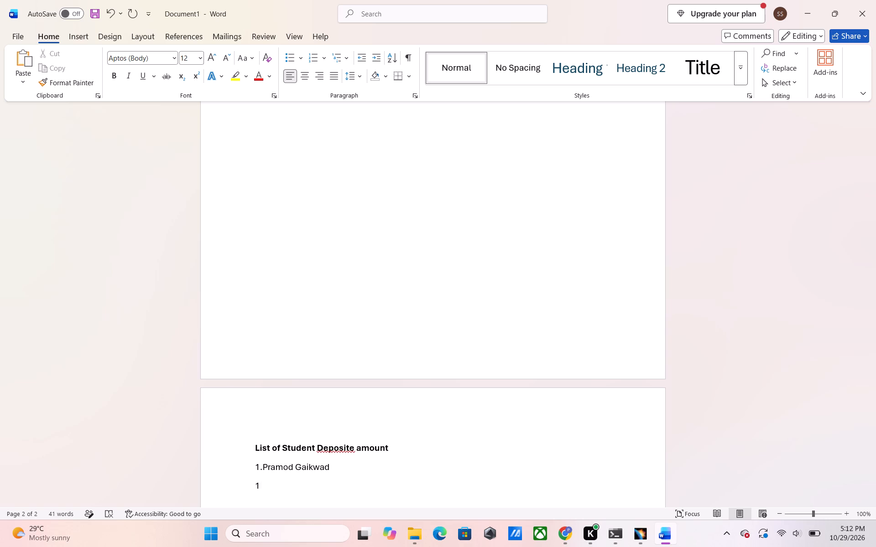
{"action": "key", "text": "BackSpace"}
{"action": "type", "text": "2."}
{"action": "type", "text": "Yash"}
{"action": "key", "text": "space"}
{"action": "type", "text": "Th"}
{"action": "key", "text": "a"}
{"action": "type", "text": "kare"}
Add the third and fourth student entries on separate lines, numbered "3." and "4." with each student's name.
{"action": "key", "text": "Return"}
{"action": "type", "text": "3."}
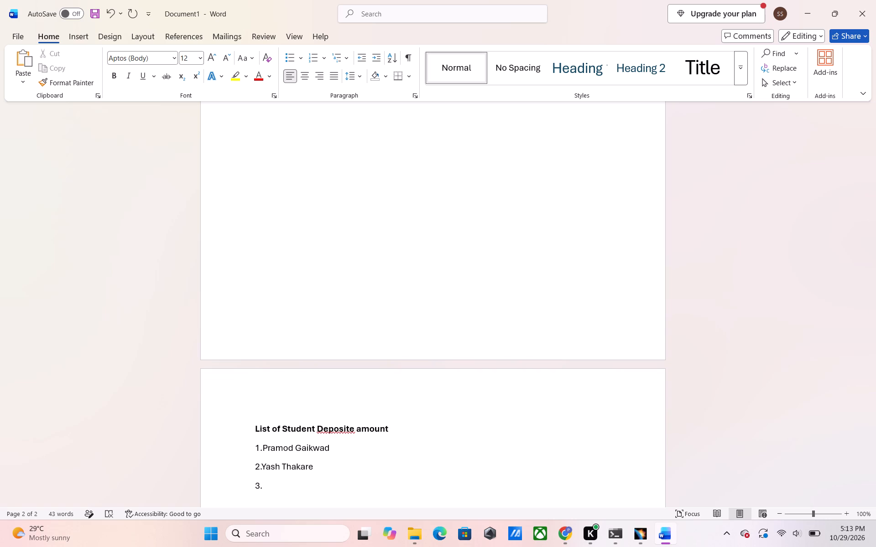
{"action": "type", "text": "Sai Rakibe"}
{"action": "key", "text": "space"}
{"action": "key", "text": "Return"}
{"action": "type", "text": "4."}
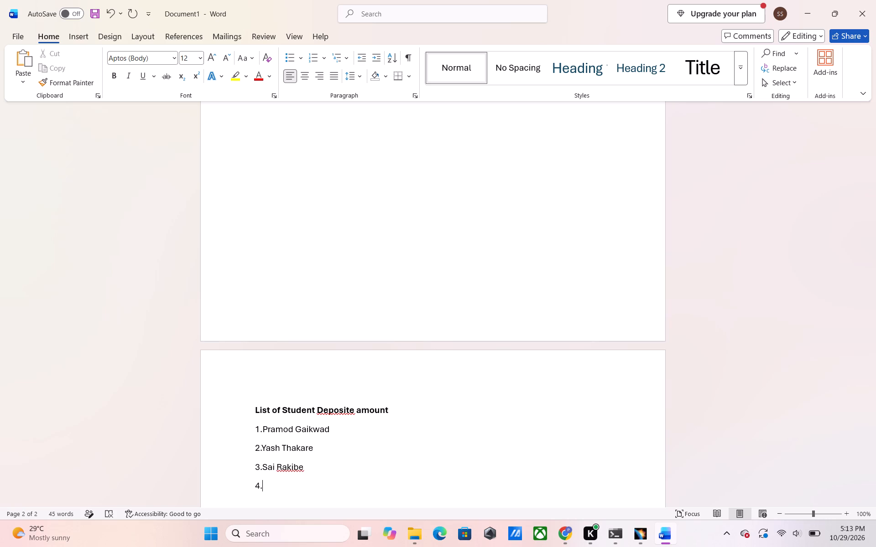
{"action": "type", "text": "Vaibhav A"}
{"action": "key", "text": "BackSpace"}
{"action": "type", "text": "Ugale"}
Add the fifth and sixth student entries on separate lines, numbered "5." and "6." with each student's name.
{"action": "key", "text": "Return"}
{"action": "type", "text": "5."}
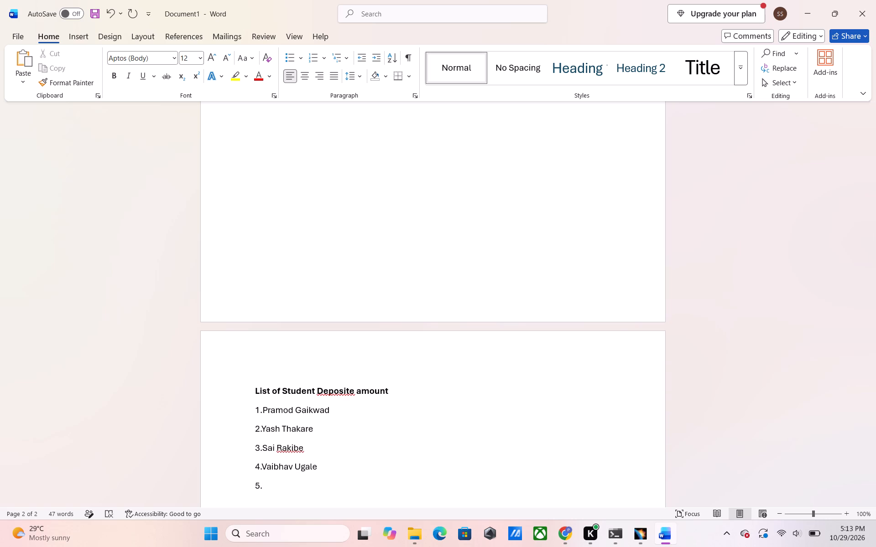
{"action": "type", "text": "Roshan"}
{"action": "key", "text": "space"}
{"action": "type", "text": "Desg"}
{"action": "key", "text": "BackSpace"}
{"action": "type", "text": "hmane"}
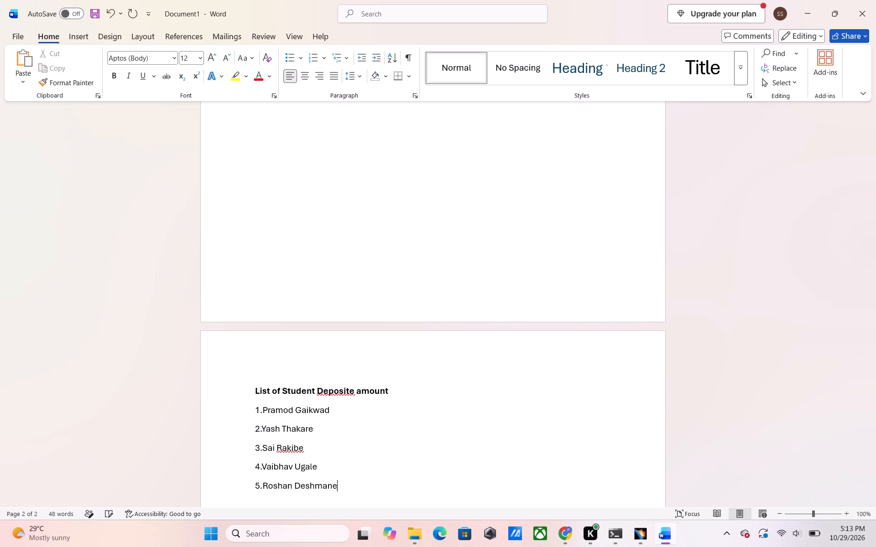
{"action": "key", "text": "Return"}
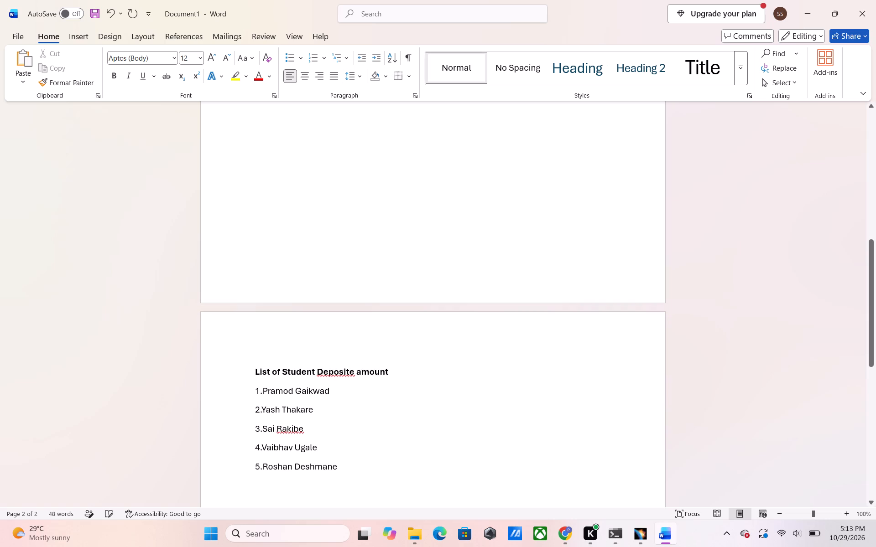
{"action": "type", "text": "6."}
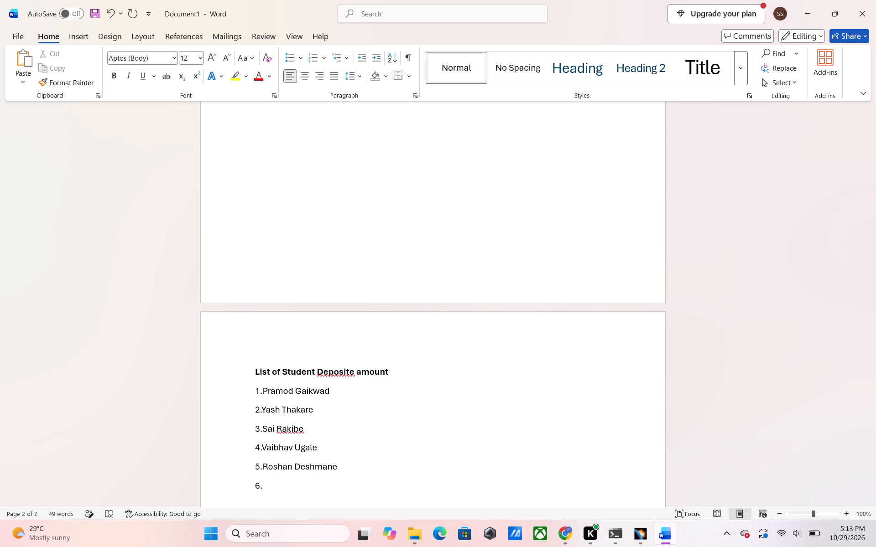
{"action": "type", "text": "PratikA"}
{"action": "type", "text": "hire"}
Add the seventh student entry on a new line as "7." plus the student's name.
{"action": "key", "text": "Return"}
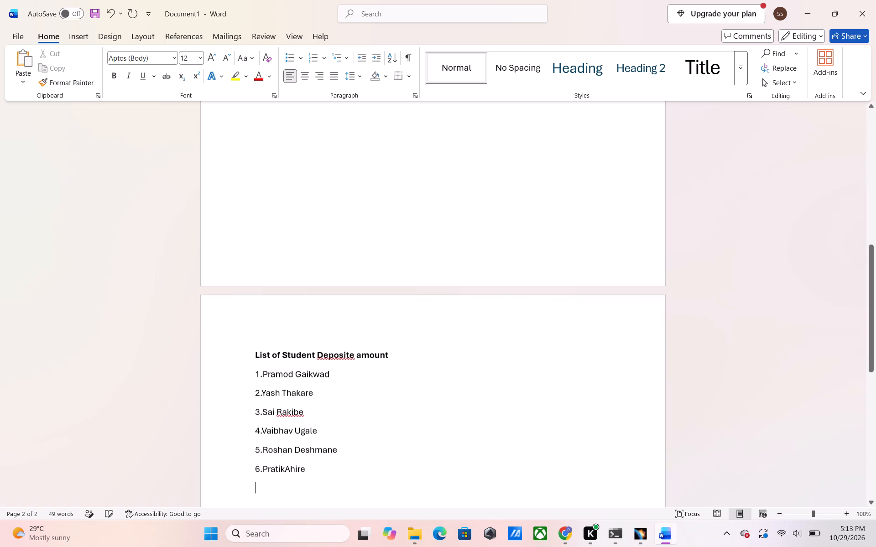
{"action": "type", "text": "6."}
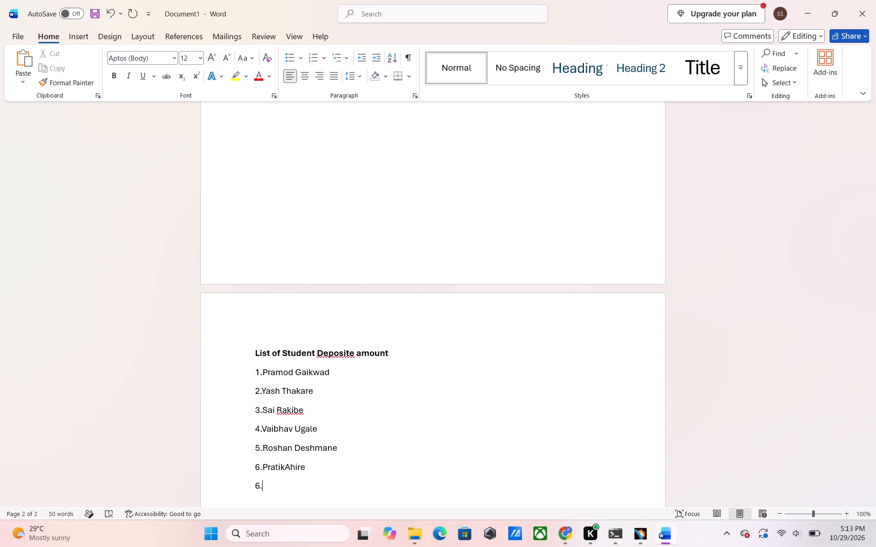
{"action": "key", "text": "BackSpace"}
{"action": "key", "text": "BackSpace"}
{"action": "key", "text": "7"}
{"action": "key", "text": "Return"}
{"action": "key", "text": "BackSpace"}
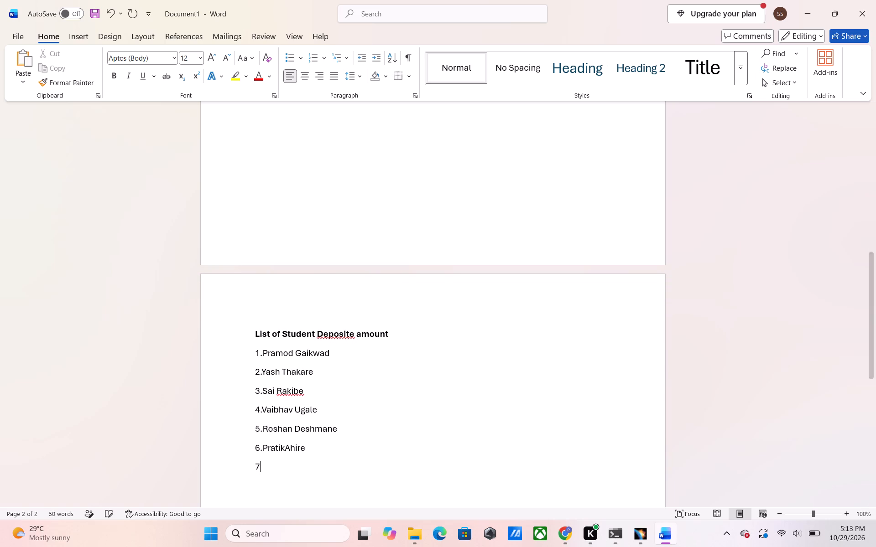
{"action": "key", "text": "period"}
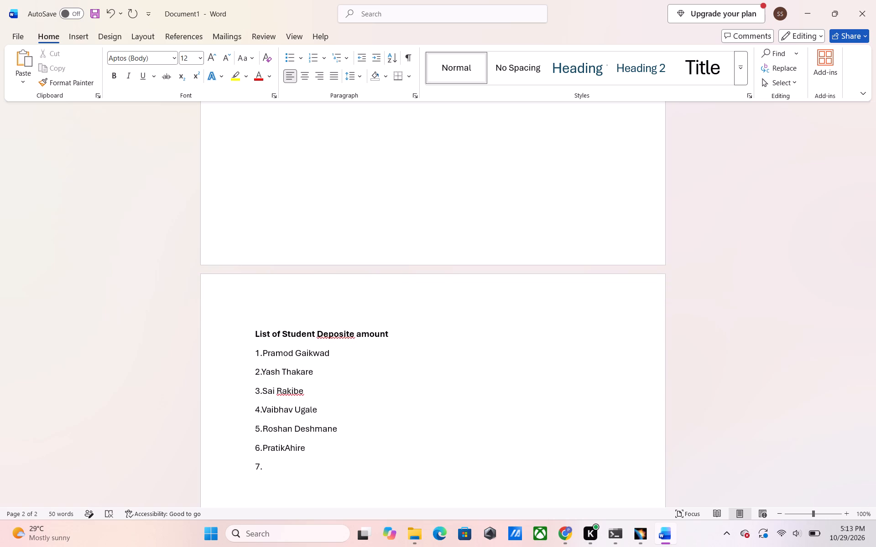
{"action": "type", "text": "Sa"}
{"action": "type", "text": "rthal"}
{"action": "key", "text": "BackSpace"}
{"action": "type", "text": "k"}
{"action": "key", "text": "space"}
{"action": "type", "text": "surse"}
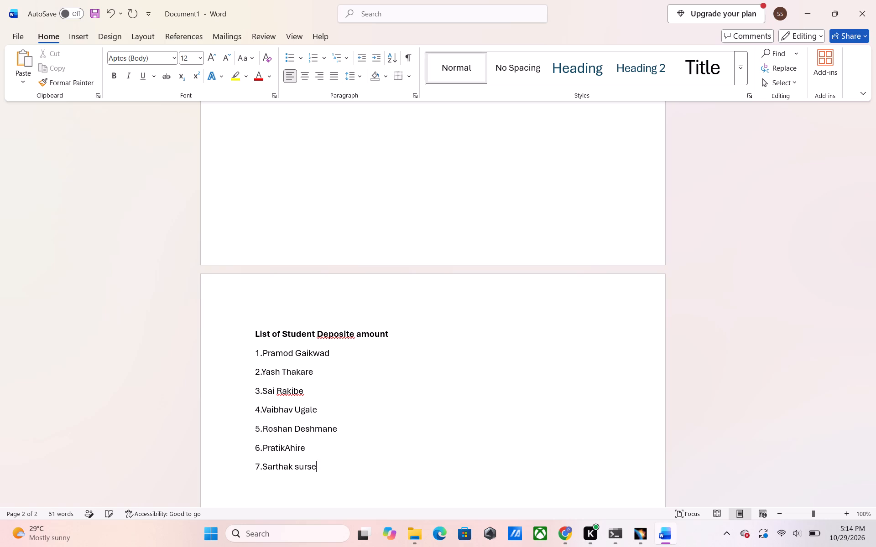
Add the eighth student entry as "8." plus the student's name, followed by a new blank line.
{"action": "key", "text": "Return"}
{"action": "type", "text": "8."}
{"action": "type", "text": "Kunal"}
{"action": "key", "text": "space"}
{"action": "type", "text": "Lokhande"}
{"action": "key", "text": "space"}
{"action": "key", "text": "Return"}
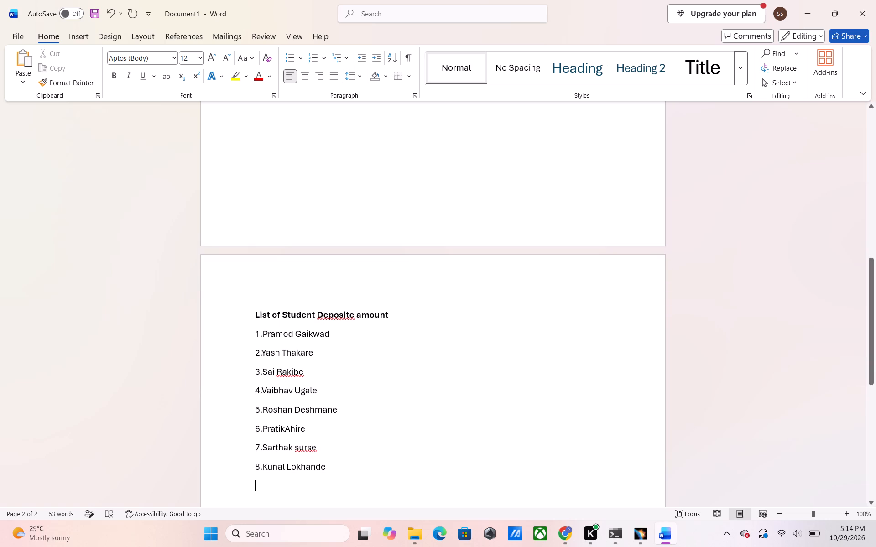
Add the ninth and tenth student entries on separate lines, numbered "9." and "10." with each student's name.
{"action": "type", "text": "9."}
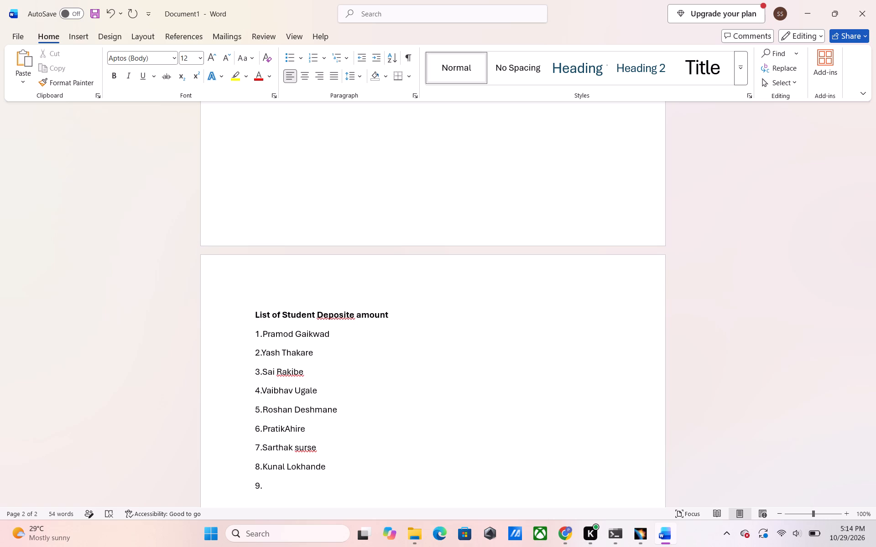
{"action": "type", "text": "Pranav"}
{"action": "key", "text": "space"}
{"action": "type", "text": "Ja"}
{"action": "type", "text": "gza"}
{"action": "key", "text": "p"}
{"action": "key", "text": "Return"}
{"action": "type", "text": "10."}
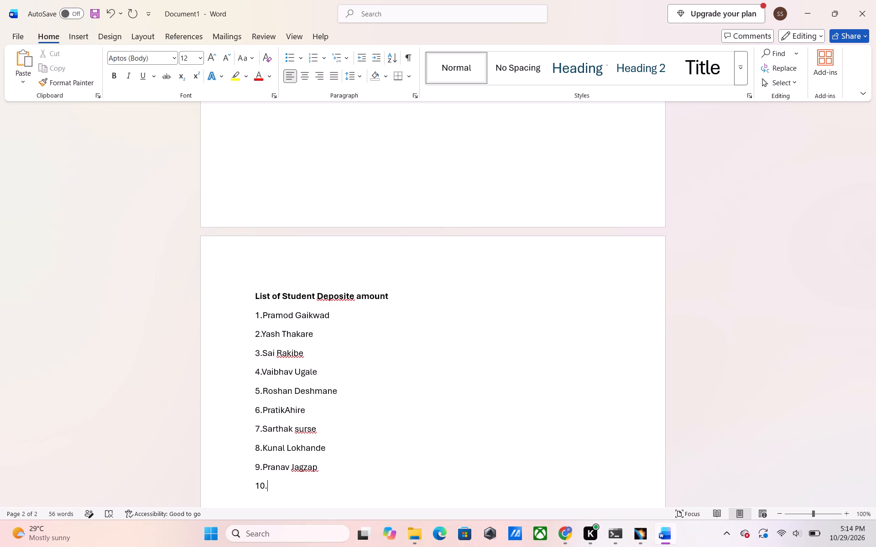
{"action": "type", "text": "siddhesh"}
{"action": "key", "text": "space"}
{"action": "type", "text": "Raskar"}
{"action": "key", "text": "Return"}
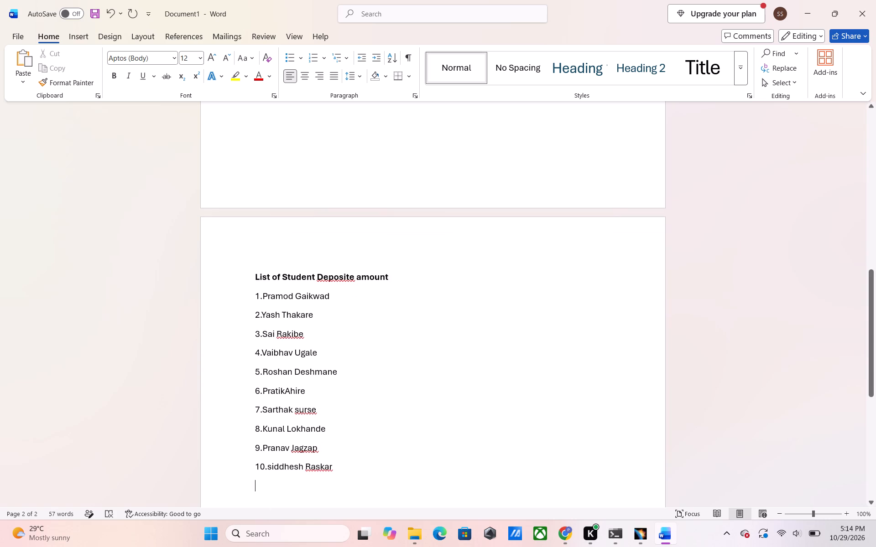
Add the eleventh student entry as "11." plus the student's name, followed by a new line.
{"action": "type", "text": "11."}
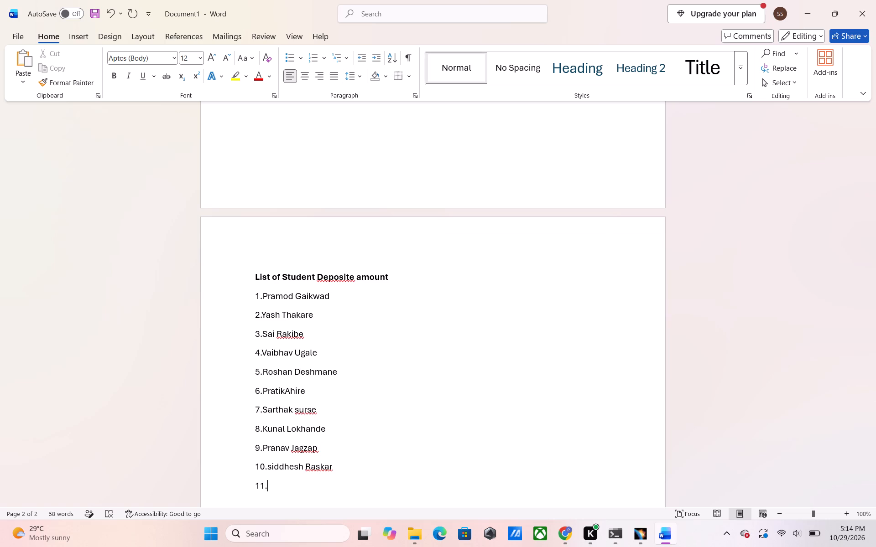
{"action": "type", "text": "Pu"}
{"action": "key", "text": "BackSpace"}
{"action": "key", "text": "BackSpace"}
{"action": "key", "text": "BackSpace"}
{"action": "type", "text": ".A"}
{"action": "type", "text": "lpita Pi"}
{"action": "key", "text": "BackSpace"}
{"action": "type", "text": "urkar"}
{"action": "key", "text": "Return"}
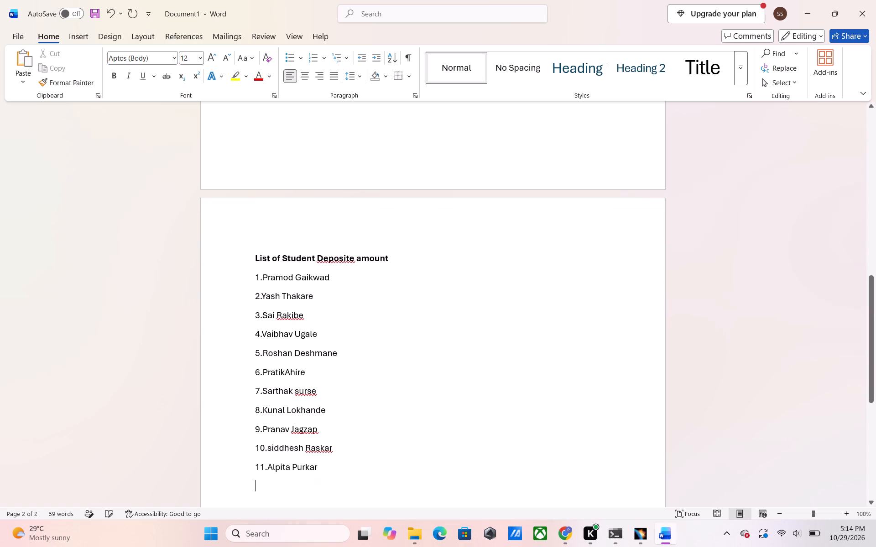
Add the twelfth student entry as "12." plus the student's name, followed by a new line.
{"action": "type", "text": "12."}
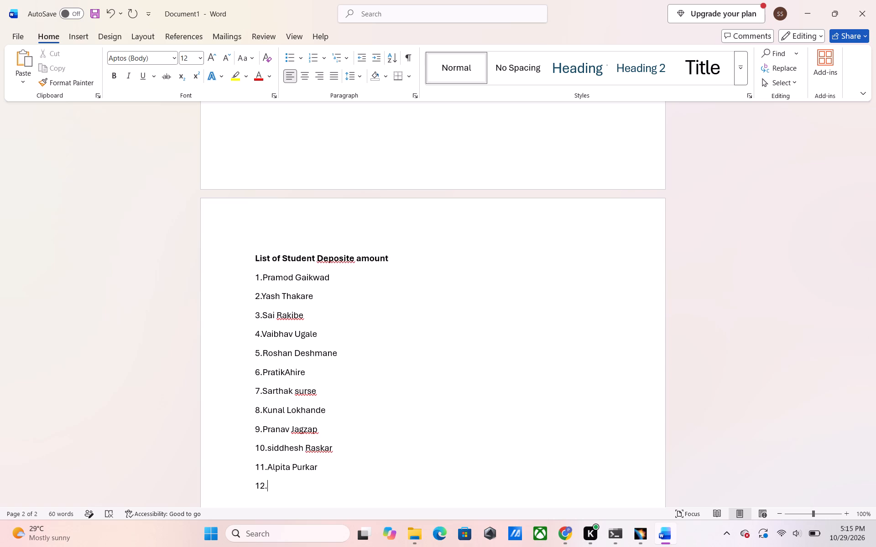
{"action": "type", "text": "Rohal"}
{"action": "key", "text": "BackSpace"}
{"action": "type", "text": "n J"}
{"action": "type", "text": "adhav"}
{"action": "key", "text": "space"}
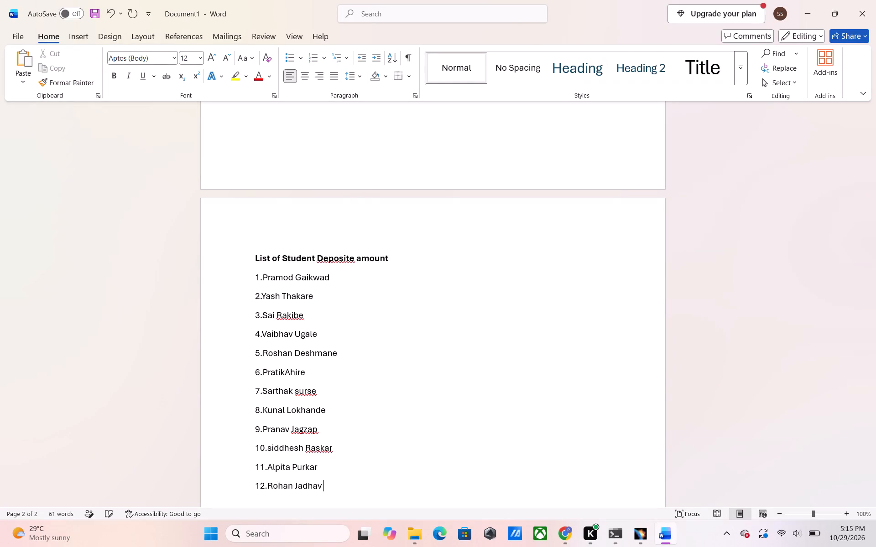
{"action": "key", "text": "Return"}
Add the thirteenth student entry as "13." plus the student's name, followed by a new line.
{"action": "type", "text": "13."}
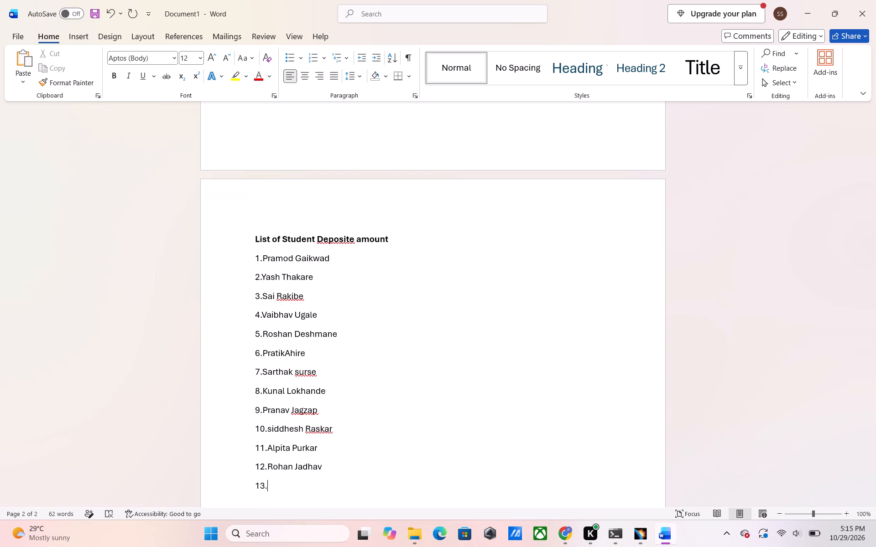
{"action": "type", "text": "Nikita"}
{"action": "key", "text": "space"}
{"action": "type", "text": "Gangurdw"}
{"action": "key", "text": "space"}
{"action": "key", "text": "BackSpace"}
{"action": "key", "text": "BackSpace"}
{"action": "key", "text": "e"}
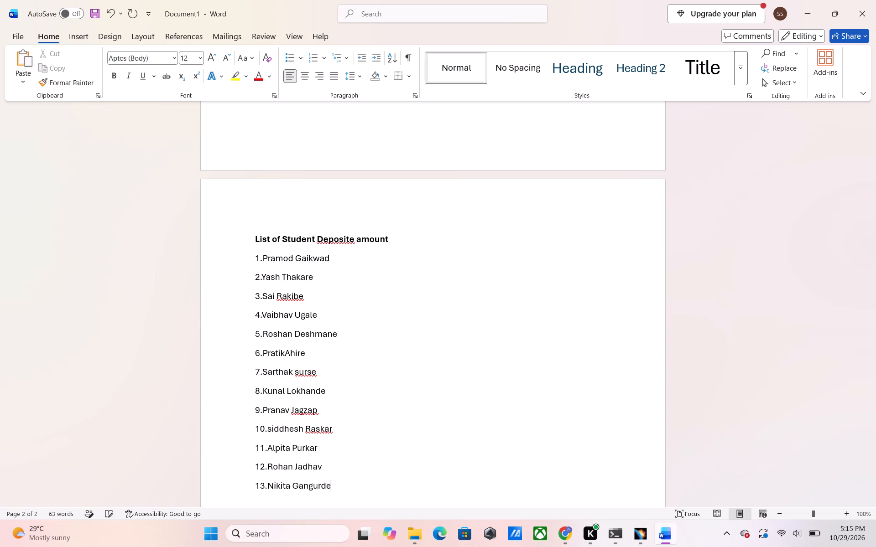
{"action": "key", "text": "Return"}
Add the fourteenth and fifteenth student entries on separate lines, numbered "14." and "15." with each student's name.
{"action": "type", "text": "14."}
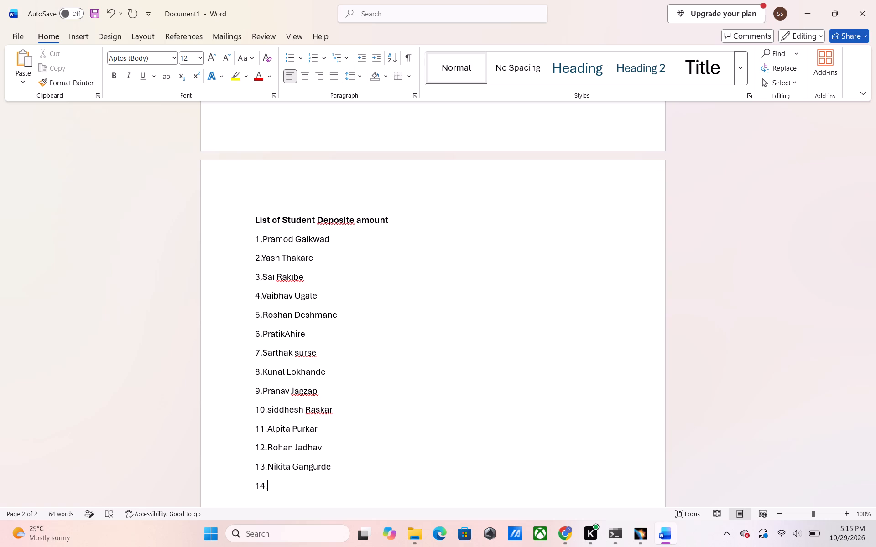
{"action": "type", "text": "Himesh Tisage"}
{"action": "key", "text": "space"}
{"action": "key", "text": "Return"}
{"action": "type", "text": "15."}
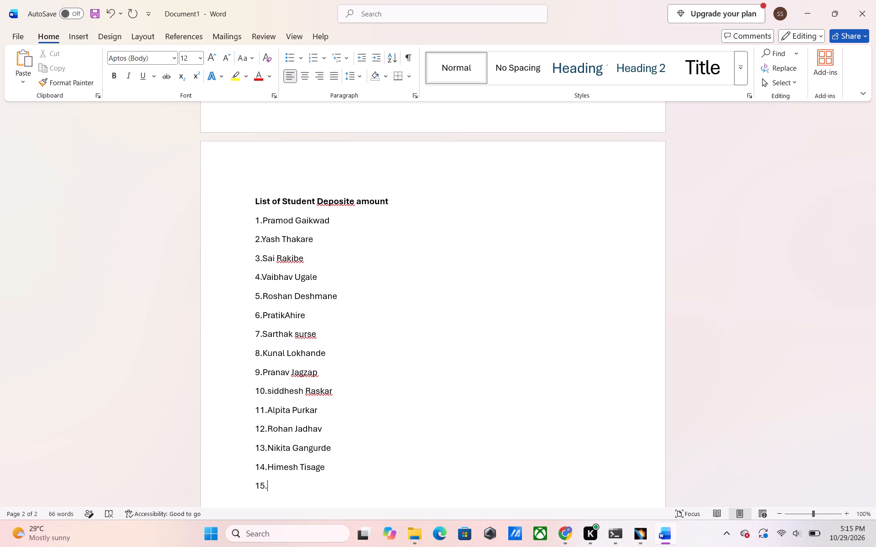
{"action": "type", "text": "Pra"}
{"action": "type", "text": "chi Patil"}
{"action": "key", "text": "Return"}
Add the sixteenth student entry as "16." plus the student's name.
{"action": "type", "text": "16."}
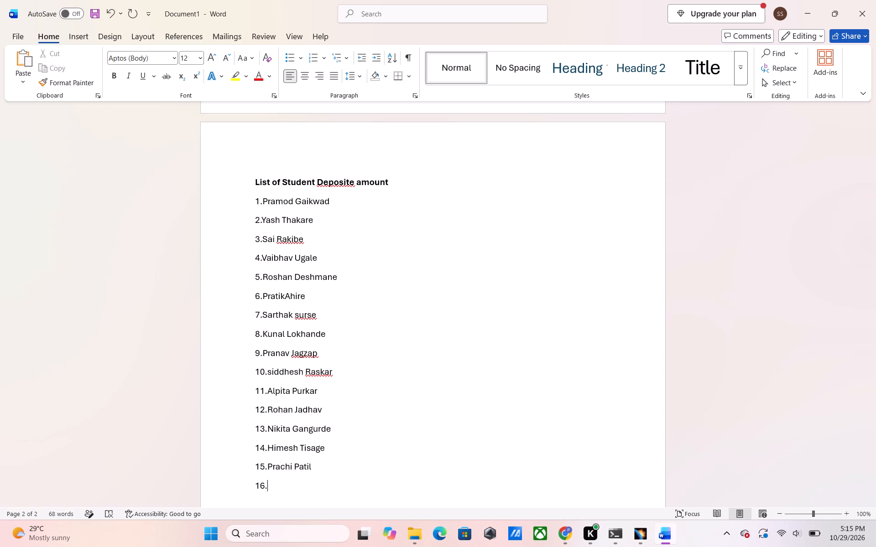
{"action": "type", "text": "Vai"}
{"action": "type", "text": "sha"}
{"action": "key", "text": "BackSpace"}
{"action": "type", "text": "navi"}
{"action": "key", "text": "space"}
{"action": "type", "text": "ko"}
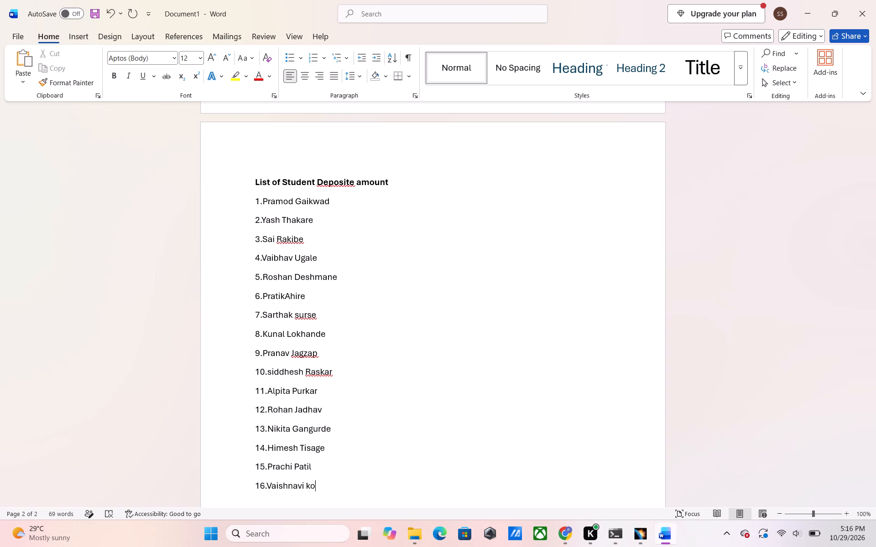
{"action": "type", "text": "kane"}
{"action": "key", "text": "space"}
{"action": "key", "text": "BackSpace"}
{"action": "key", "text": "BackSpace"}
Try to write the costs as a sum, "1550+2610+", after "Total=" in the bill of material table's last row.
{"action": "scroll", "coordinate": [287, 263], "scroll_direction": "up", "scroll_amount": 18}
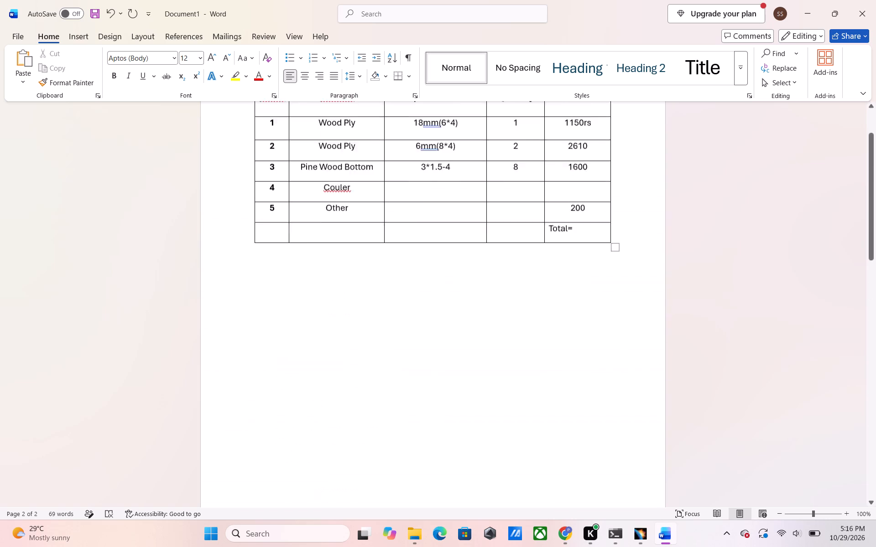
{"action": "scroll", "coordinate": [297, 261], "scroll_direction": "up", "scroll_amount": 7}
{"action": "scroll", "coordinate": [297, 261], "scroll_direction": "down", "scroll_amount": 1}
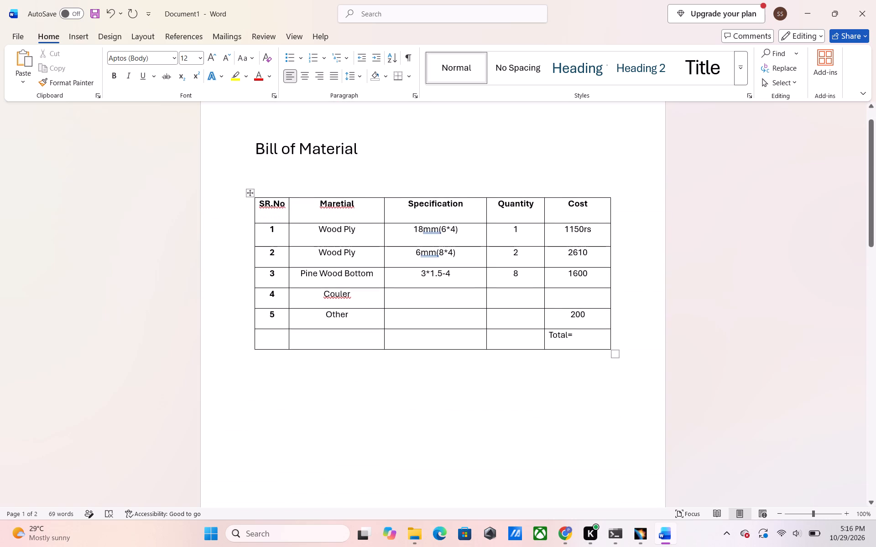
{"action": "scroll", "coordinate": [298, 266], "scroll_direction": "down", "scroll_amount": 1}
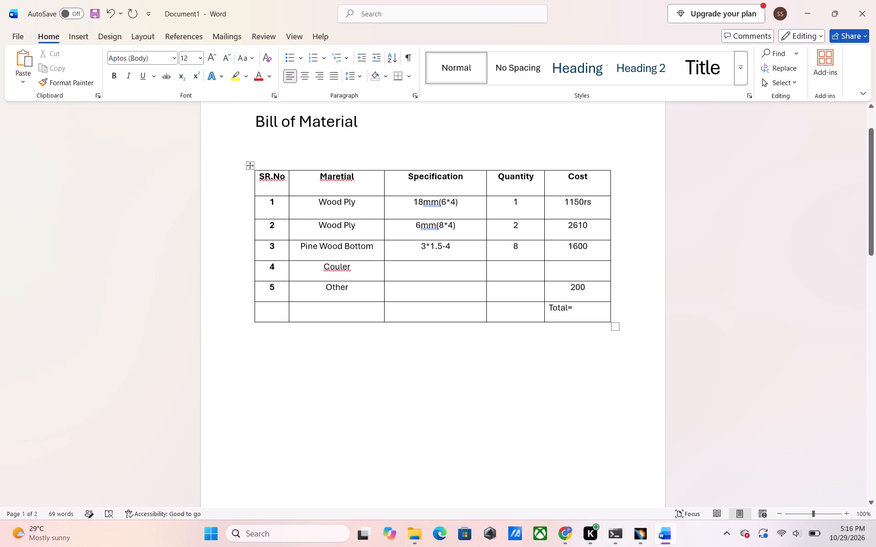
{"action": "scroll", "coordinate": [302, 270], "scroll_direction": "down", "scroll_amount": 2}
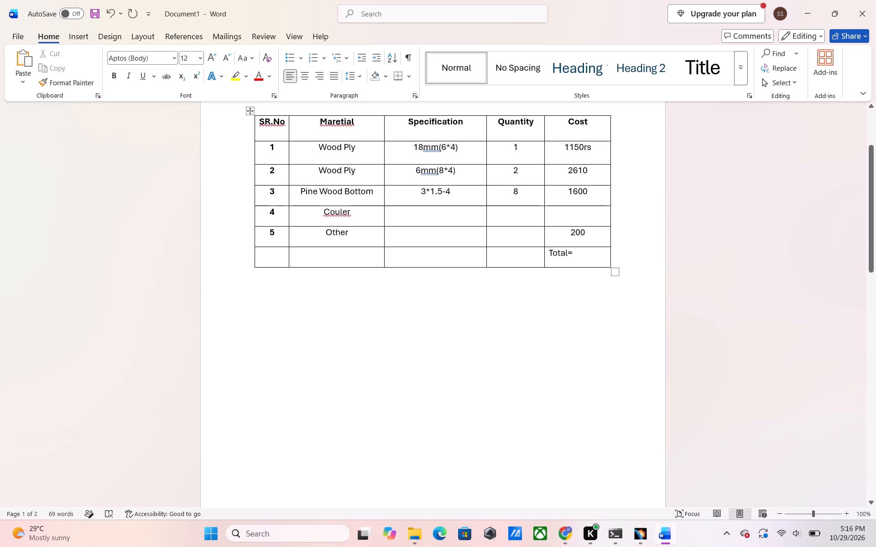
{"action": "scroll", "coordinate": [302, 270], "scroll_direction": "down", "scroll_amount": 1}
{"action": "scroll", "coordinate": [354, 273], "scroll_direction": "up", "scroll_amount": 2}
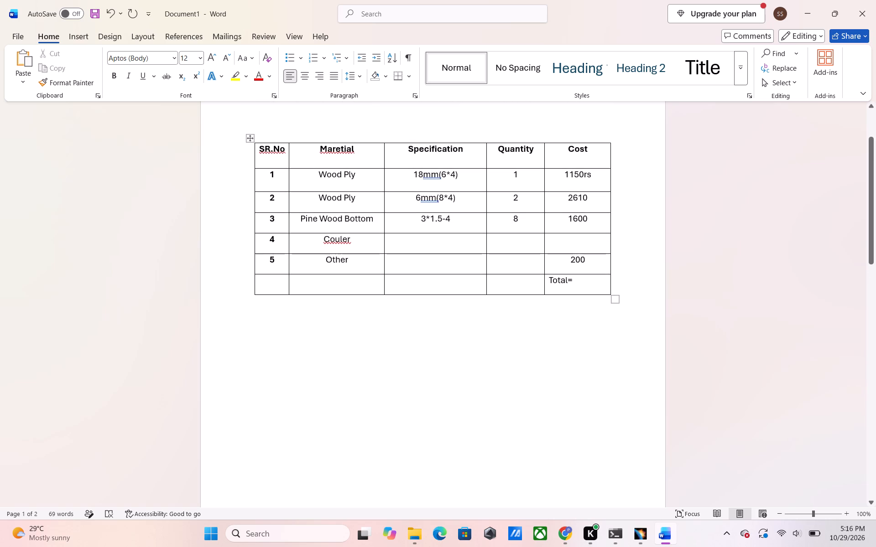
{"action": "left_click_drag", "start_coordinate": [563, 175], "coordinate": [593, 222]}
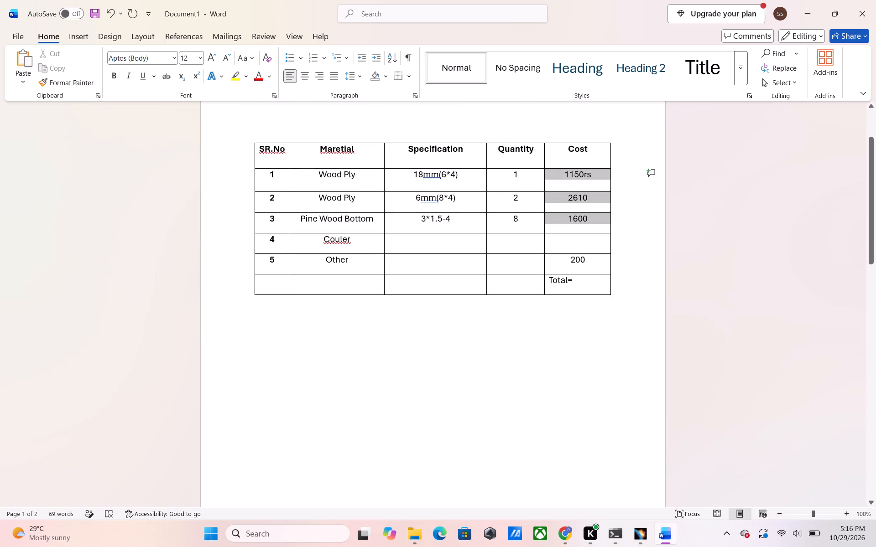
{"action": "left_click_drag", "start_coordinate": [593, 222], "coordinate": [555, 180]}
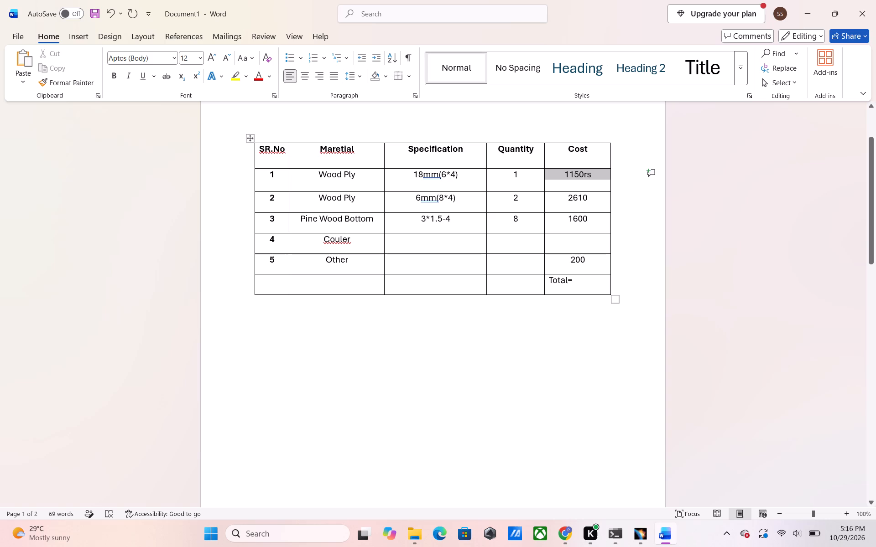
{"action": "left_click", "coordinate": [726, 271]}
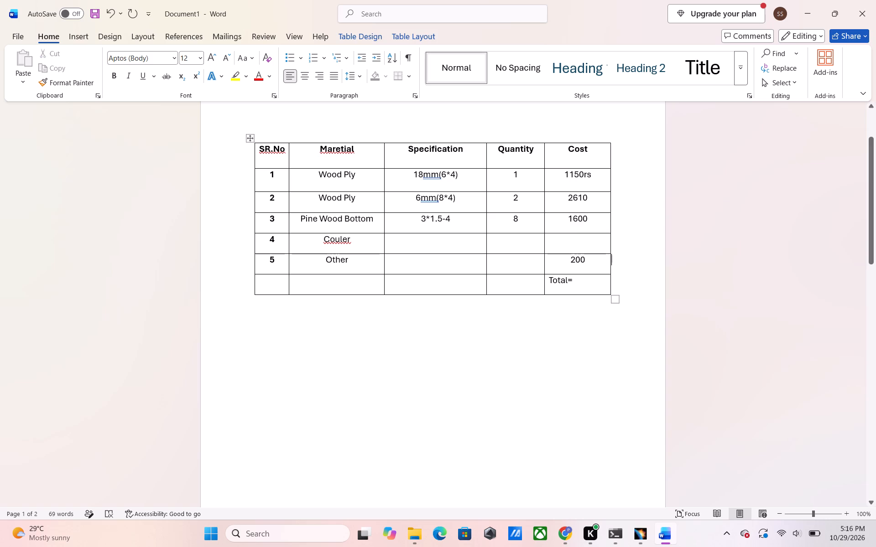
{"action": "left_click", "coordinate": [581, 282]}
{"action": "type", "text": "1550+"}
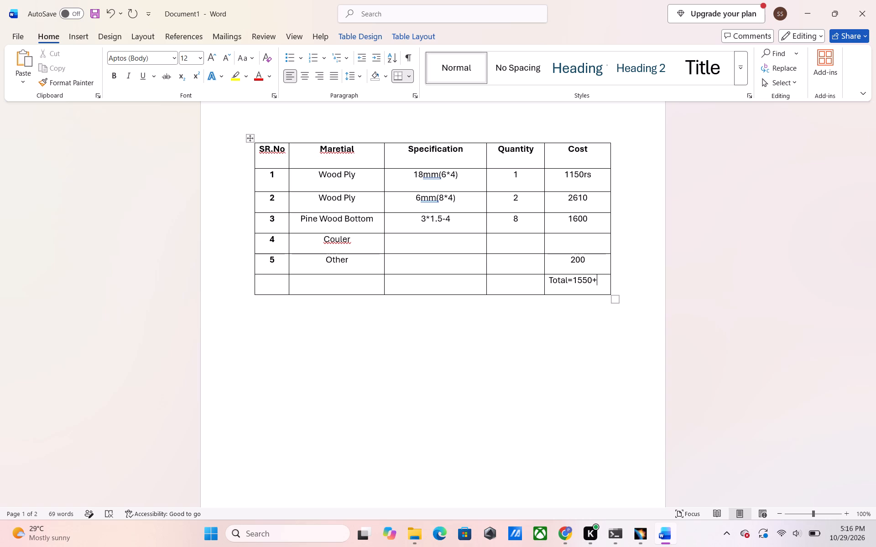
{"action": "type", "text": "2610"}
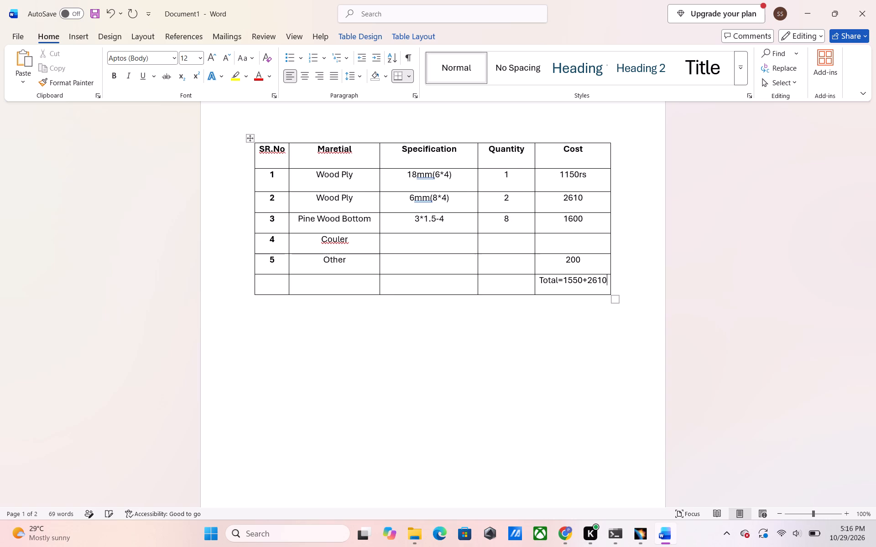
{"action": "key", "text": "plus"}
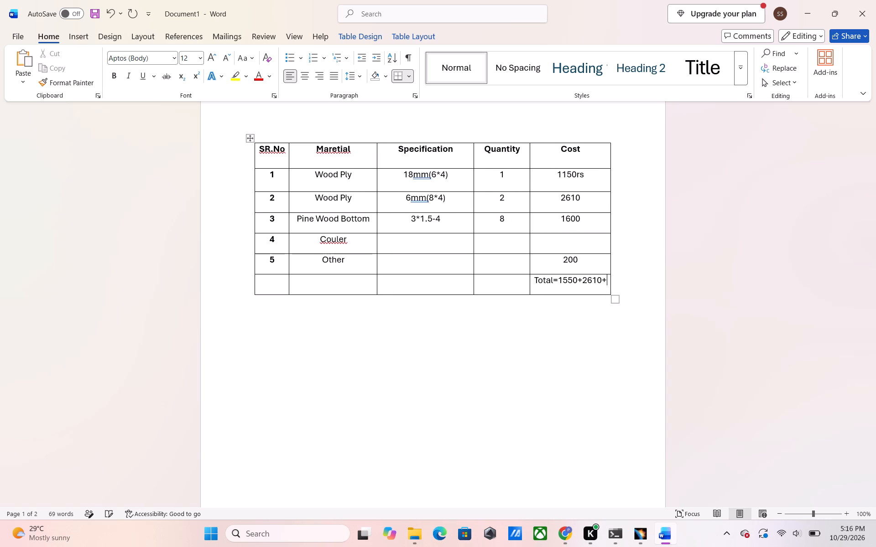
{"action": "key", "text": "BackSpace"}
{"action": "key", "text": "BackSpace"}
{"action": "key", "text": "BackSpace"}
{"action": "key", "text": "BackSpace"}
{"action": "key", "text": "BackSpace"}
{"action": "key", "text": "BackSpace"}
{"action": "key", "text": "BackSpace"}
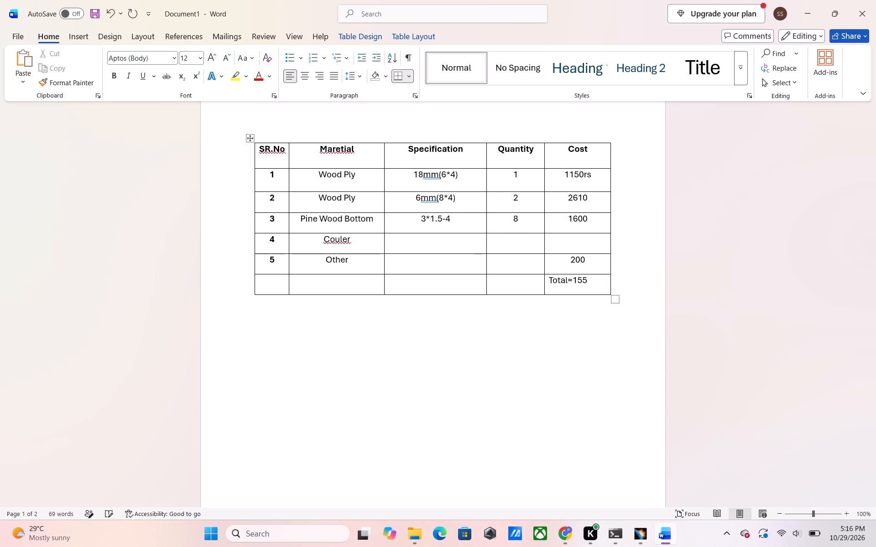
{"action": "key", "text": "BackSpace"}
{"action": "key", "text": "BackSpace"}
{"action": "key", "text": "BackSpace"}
Enter 5960 after "Total=" in the Cost column of the bill of material table's last row.
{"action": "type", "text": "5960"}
{"action": "left_click", "coordinate": [420, 240]}
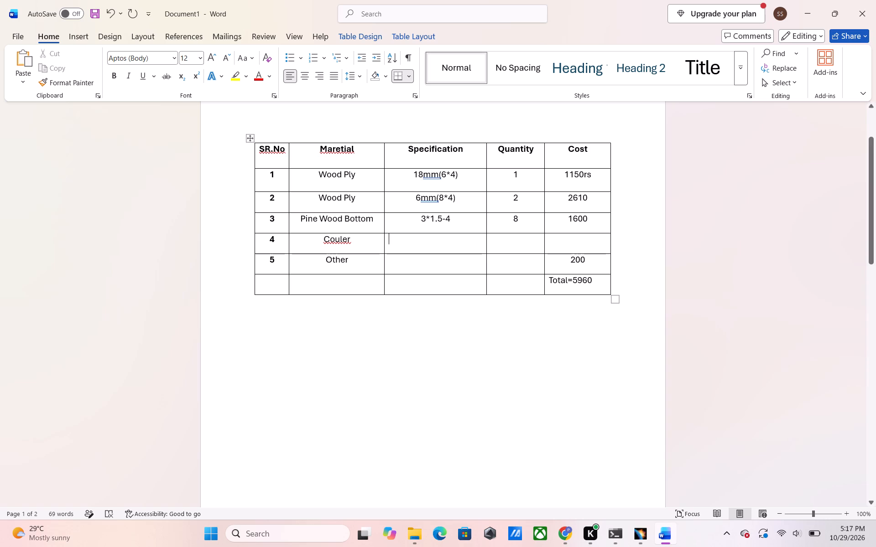
Add the line "Total Amount=6400" below the sixteenth student entry on the second page.
{"action": "scroll", "coordinate": [724, 251], "scroll_direction": "down", "scroll_amount": 1}
{"action": "scroll", "coordinate": [724, 251], "scroll_direction": "up", "scroll_amount": 1}
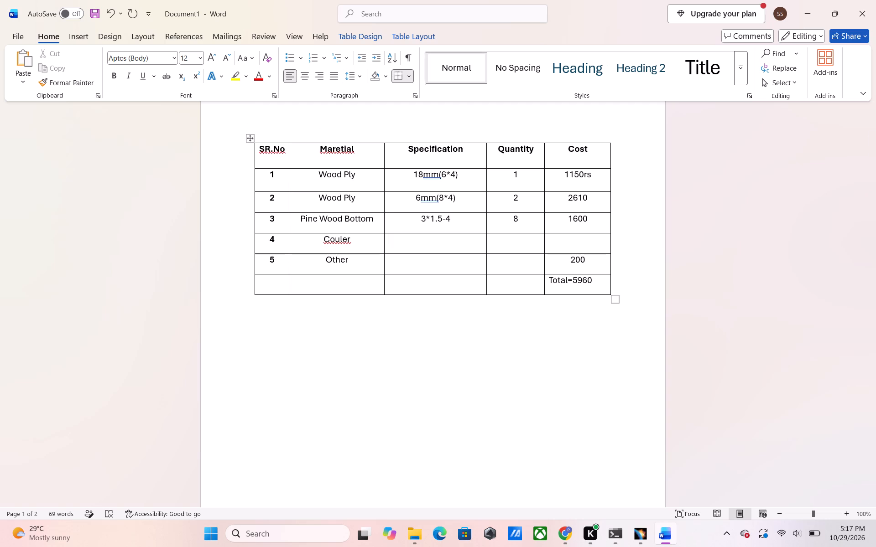
{"action": "scroll", "coordinate": [574, 239], "scroll_direction": "down", "scroll_amount": 2}
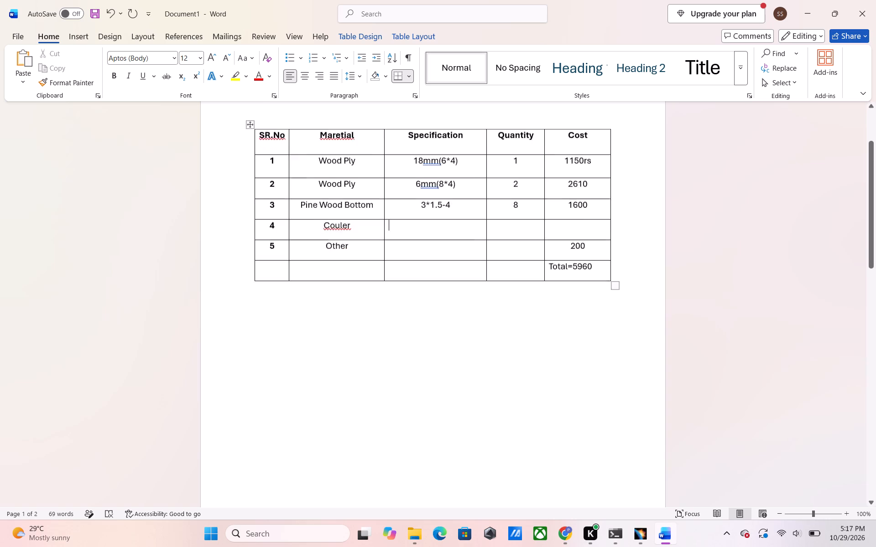
{"action": "scroll", "coordinate": [574, 239], "scroll_direction": "down", "scroll_amount": 14}
{"action": "scroll", "coordinate": [574, 239], "scroll_direction": "down", "scroll_amount": 8}
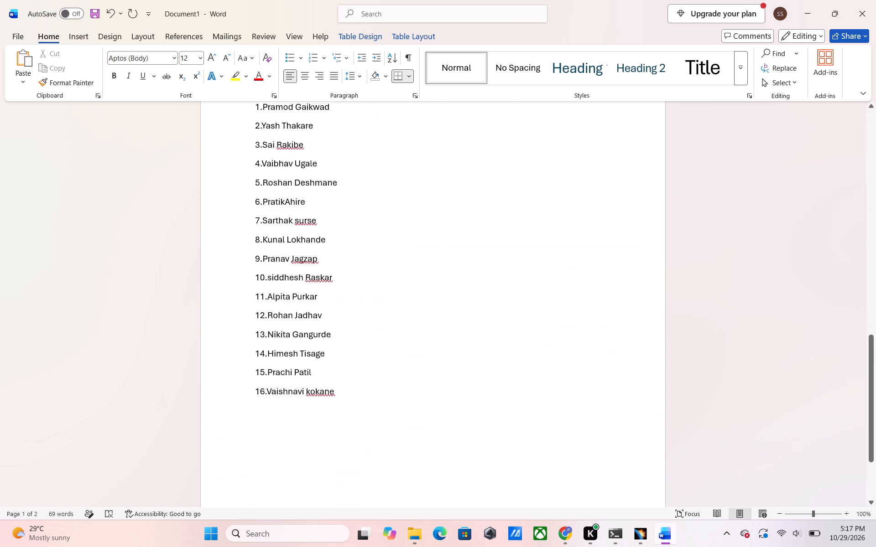
{"action": "scroll", "coordinate": [574, 239], "scroll_direction": "down", "scroll_amount": 2}
{"action": "left_click", "coordinate": [340, 297]}
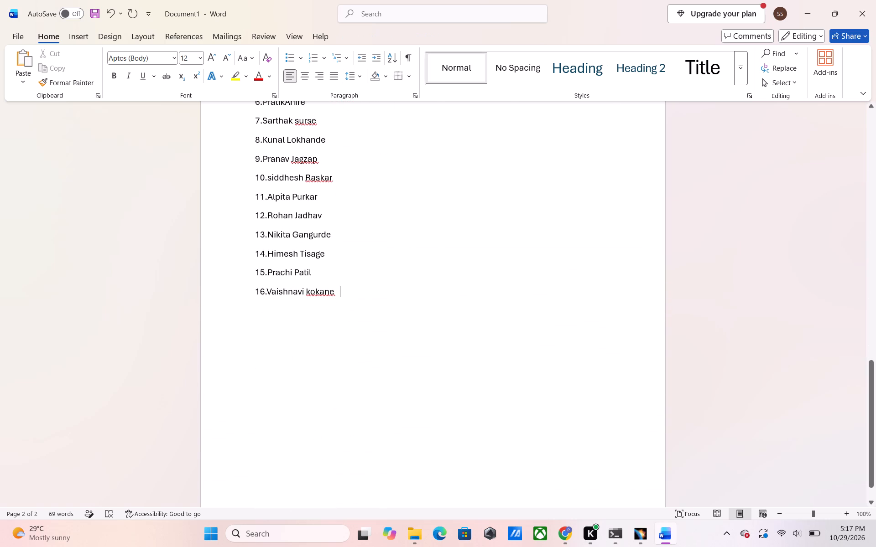
{"action": "key", "text": "Return"}
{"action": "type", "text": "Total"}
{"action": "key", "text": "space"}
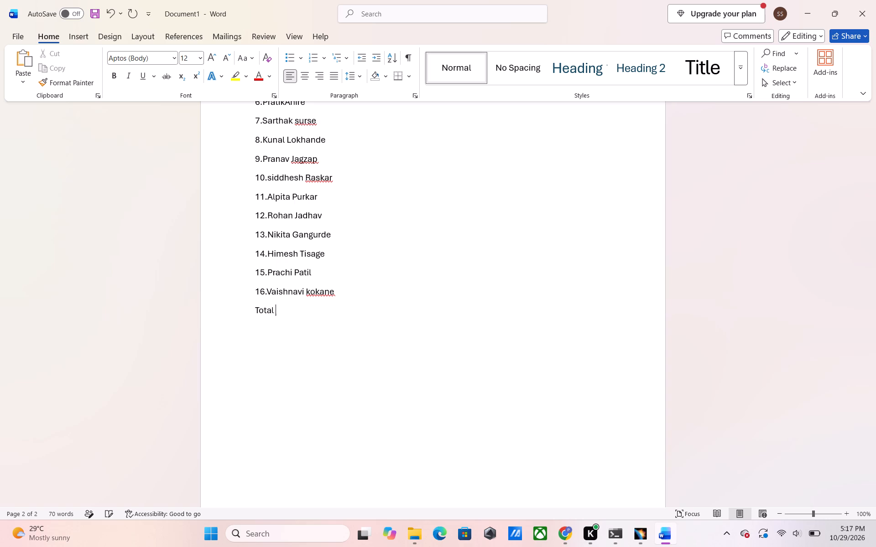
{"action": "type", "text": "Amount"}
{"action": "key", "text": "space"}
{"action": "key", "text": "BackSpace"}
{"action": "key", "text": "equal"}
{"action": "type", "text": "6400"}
Review the document from the end of the student list back up to the bill of material table.
{"action": "scroll", "coordinate": [475, 272], "scroll_direction": "down", "scroll_amount": 3}
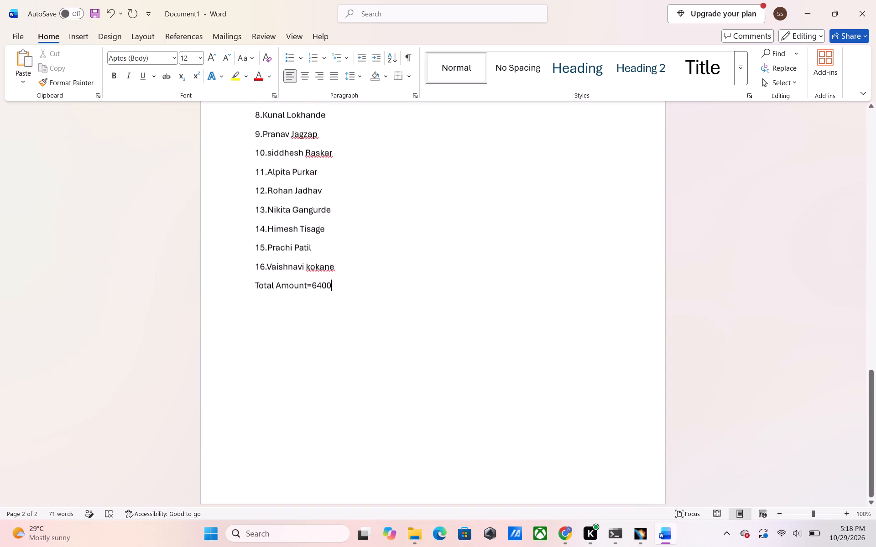
{"action": "scroll", "coordinate": [475, 272], "scroll_direction": "down", "scroll_amount": 1}
{"action": "scroll", "coordinate": [474, 272], "scroll_direction": "up", "scroll_amount": 20}
{"action": "scroll", "coordinate": [474, 272], "scroll_direction": "up", "scroll_amount": 3}
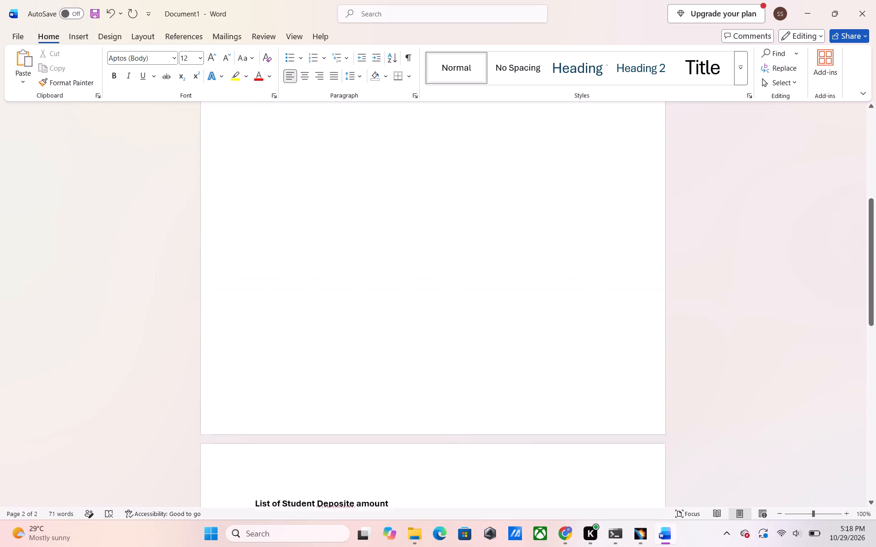
{"action": "scroll", "coordinate": [474, 272], "scroll_direction": "up", "scroll_amount": 16}
{"action": "scroll", "coordinate": [474, 272], "scroll_direction": "down", "scroll_amount": 2}
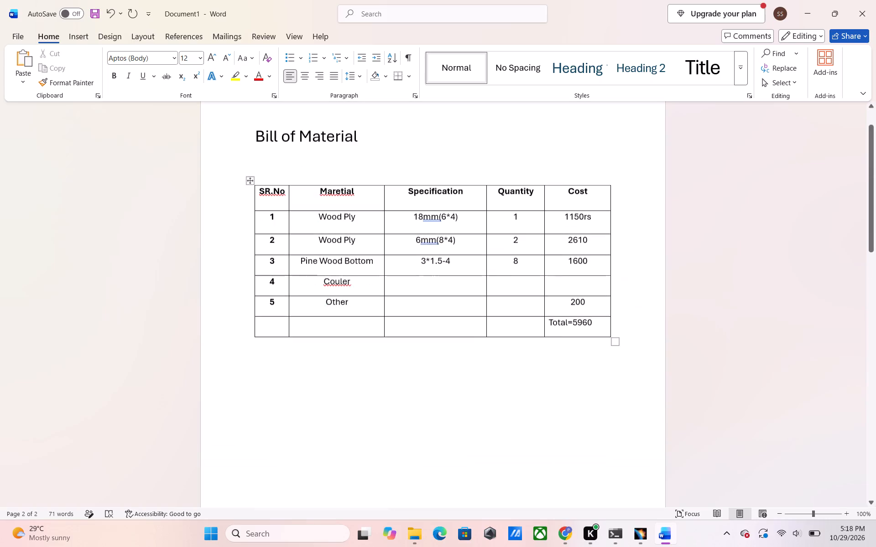
Start saving the document as a new file and choose the Desktop on this PC as the location.
{"action": "left_click", "coordinate": [23, 36]}
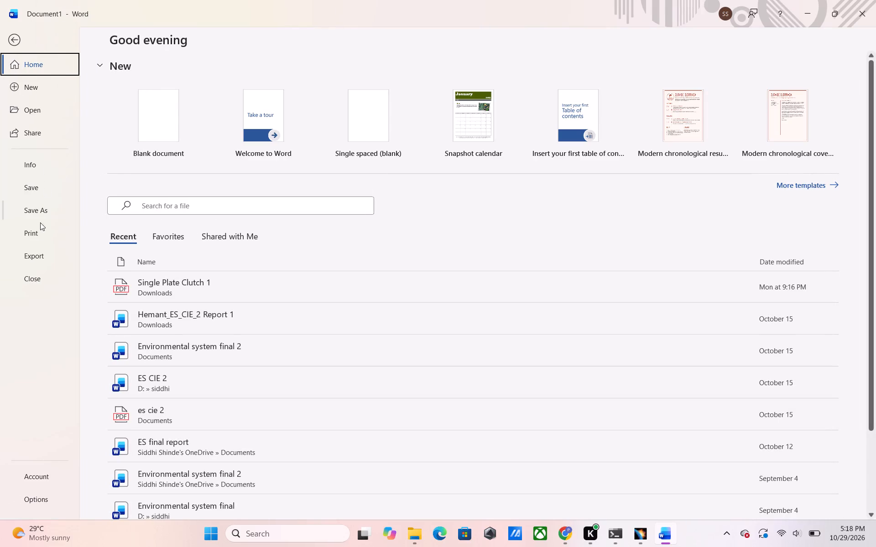
{"action": "left_click", "coordinate": [43, 210]}
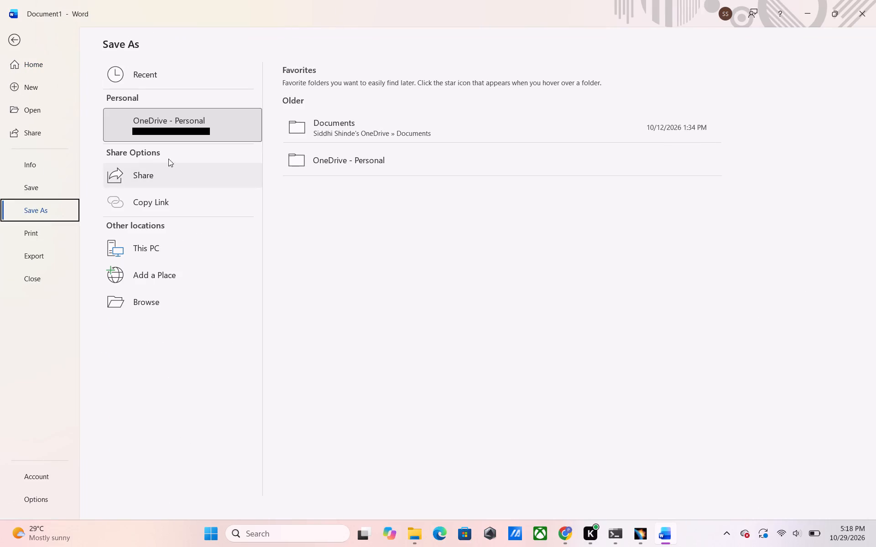
{"action": "left_click", "coordinate": [360, 131]}
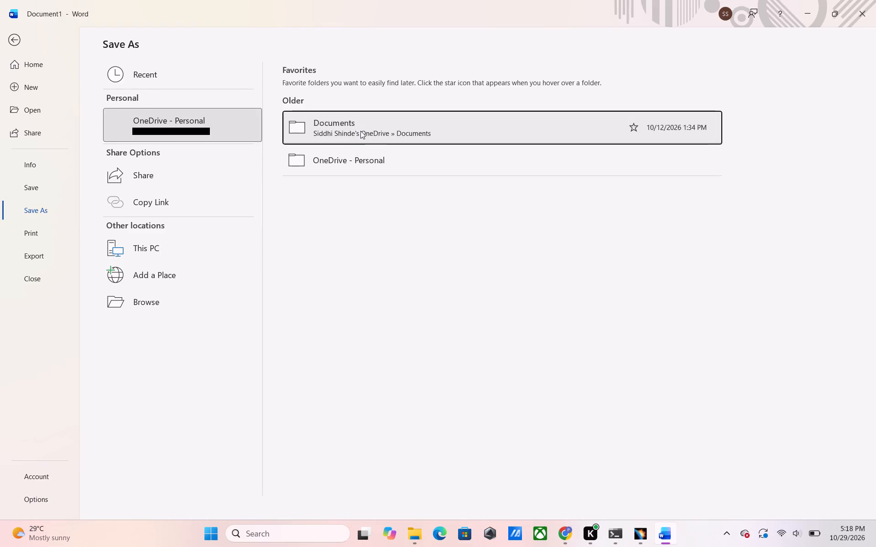
{"action": "left_click", "coordinate": [120, 260]}
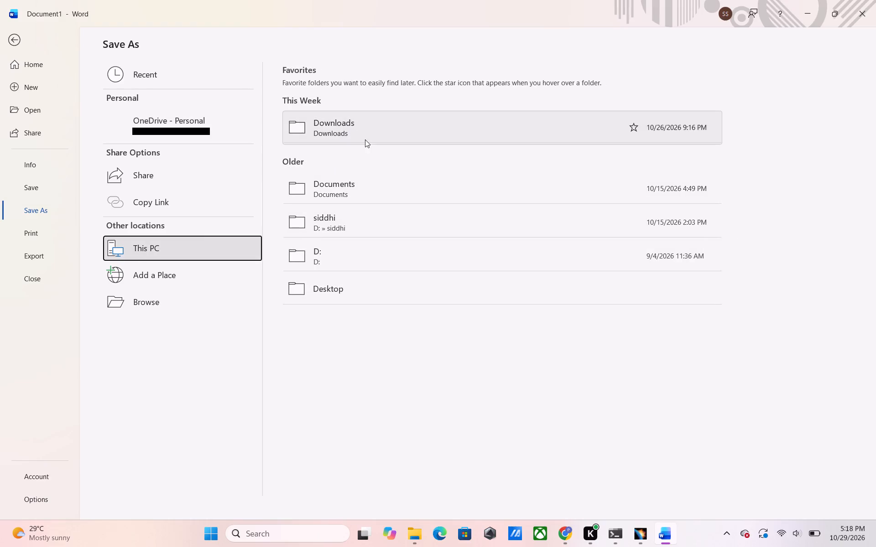
{"action": "left_click", "coordinate": [360, 186]}
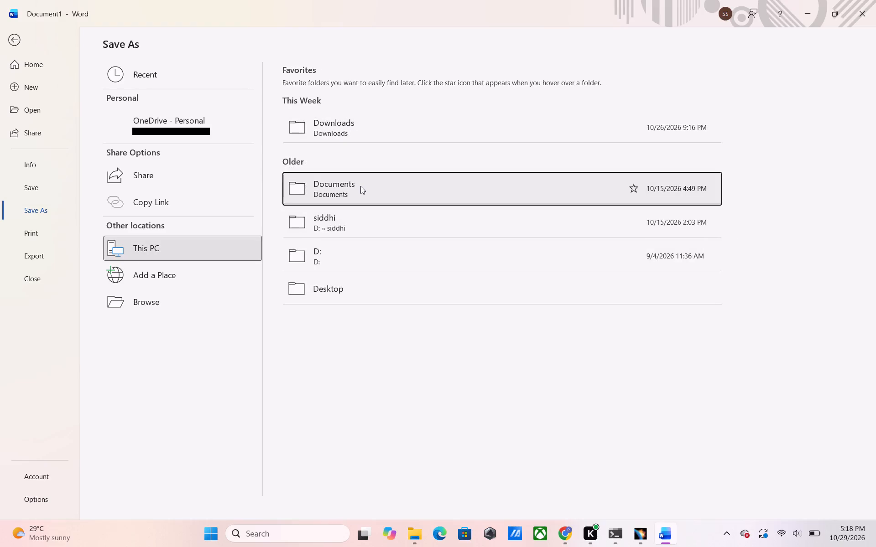
{"action": "double_click", "coordinate": [360, 186]}
{"action": "right_click", "coordinate": [340, 189]}
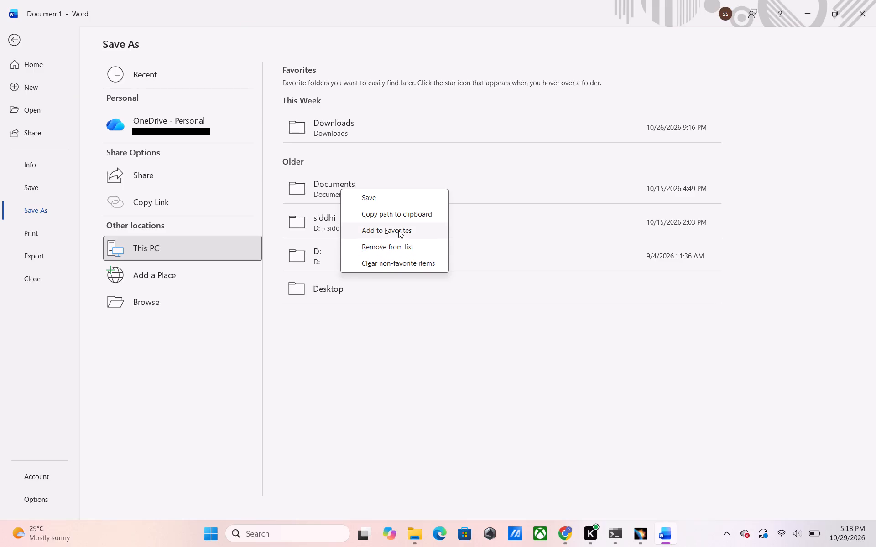
{"action": "left_click", "coordinate": [399, 368]}
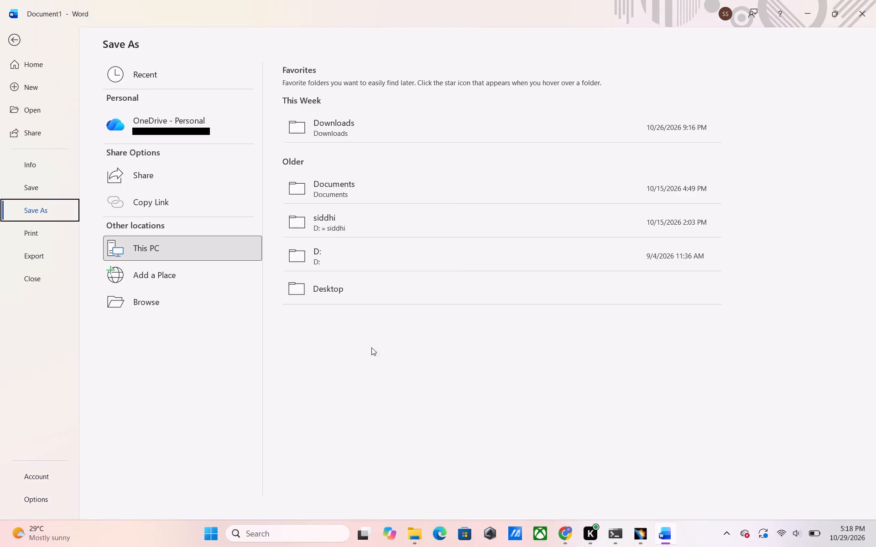
{"action": "left_click", "coordinate": [350, 287]}
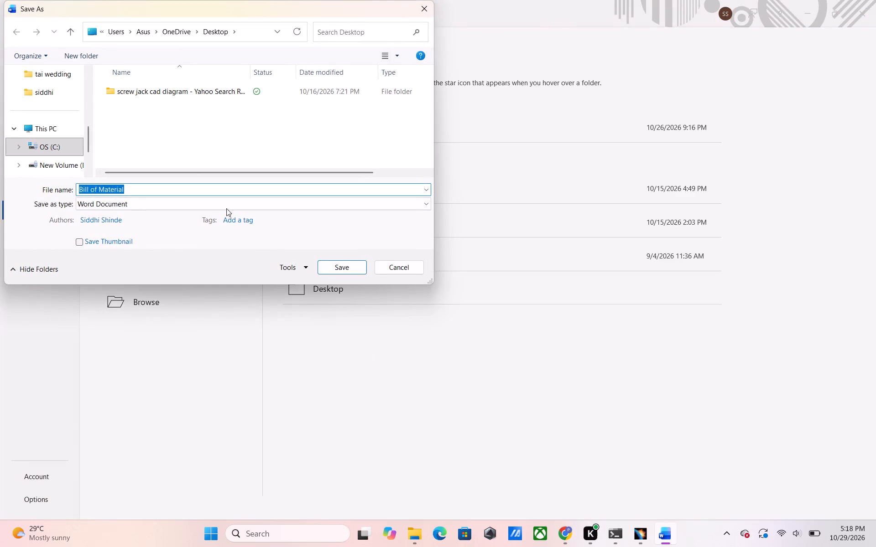
Create a new folder on the Desktop from within the save dialog.
{"action": "right_click", "coordinate": [143, 117]}
{"action": "right_click", "coordinate": [143, 117]}
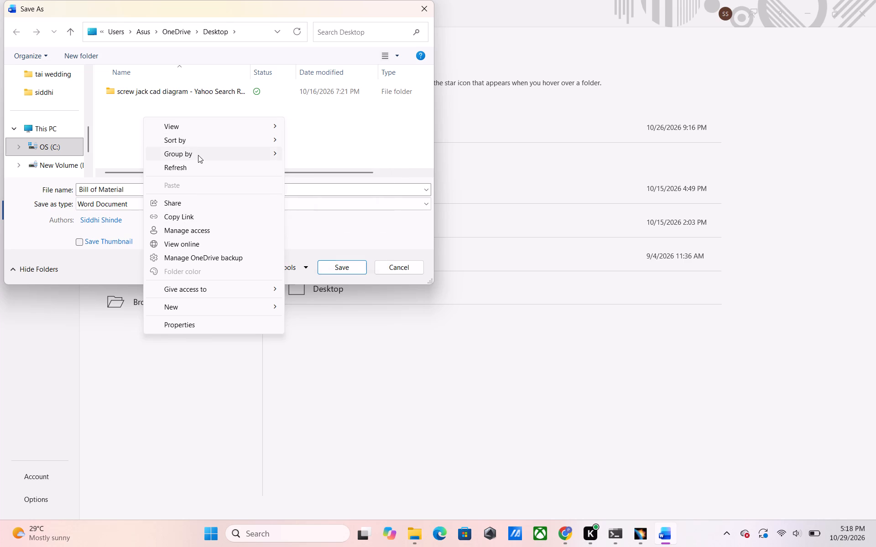
{"action": "scroll", "coordinate": [182, 206], "scroll_direction": "up", "scroll_amount": 4}
{"action": "scroll", "coordinate": [182, 204], "scroll_direction": "down", "scroll_amount": 2}
{"action": "left_click", "coordinate": [177, 308]}
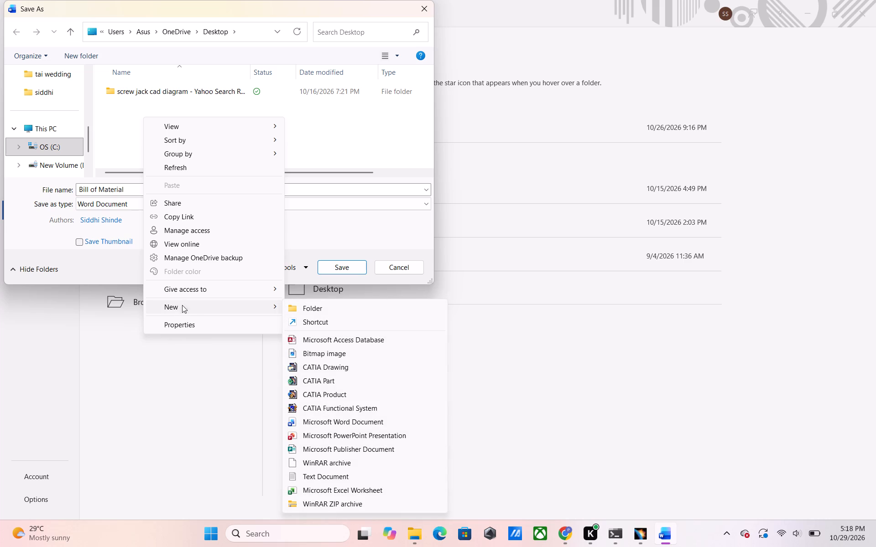
{"action": "left_click", "coordinate": [305, 306]}
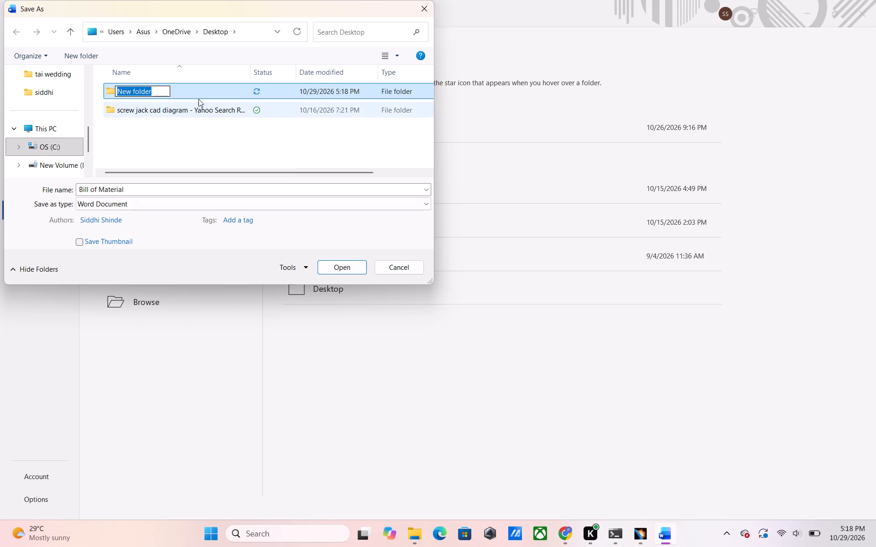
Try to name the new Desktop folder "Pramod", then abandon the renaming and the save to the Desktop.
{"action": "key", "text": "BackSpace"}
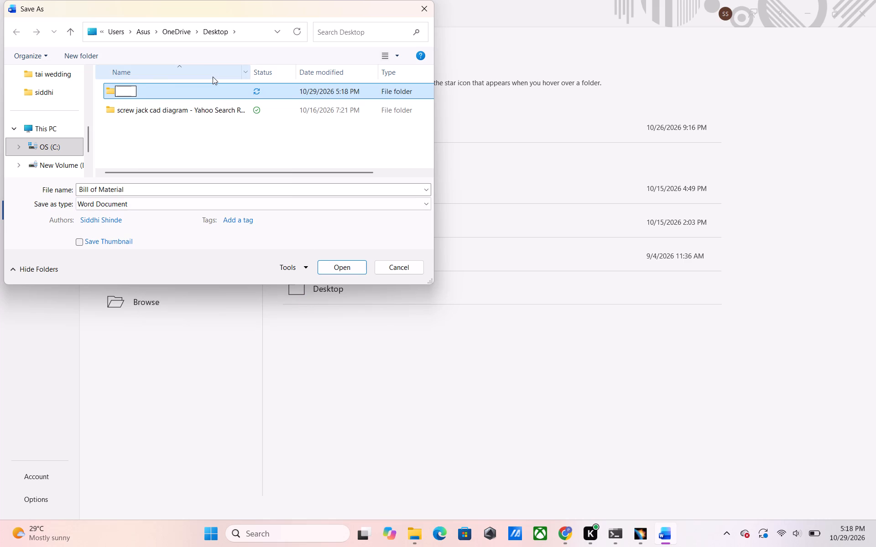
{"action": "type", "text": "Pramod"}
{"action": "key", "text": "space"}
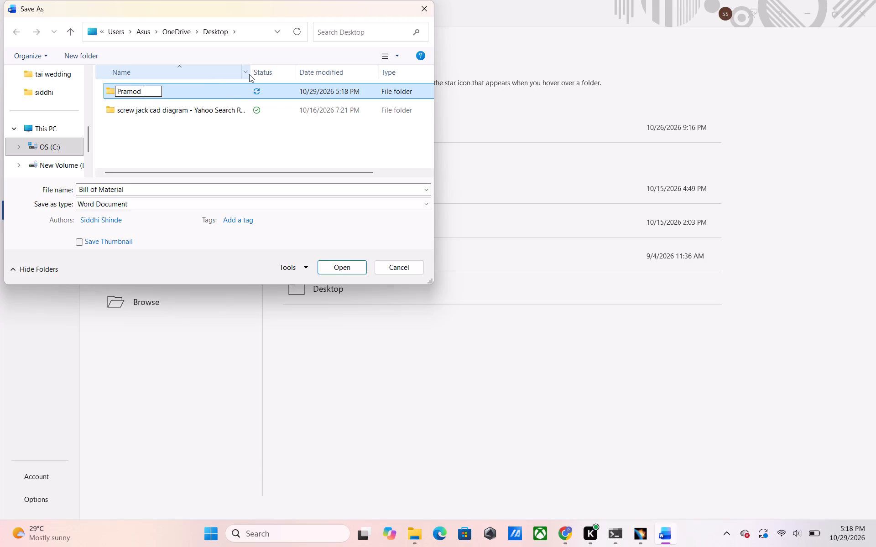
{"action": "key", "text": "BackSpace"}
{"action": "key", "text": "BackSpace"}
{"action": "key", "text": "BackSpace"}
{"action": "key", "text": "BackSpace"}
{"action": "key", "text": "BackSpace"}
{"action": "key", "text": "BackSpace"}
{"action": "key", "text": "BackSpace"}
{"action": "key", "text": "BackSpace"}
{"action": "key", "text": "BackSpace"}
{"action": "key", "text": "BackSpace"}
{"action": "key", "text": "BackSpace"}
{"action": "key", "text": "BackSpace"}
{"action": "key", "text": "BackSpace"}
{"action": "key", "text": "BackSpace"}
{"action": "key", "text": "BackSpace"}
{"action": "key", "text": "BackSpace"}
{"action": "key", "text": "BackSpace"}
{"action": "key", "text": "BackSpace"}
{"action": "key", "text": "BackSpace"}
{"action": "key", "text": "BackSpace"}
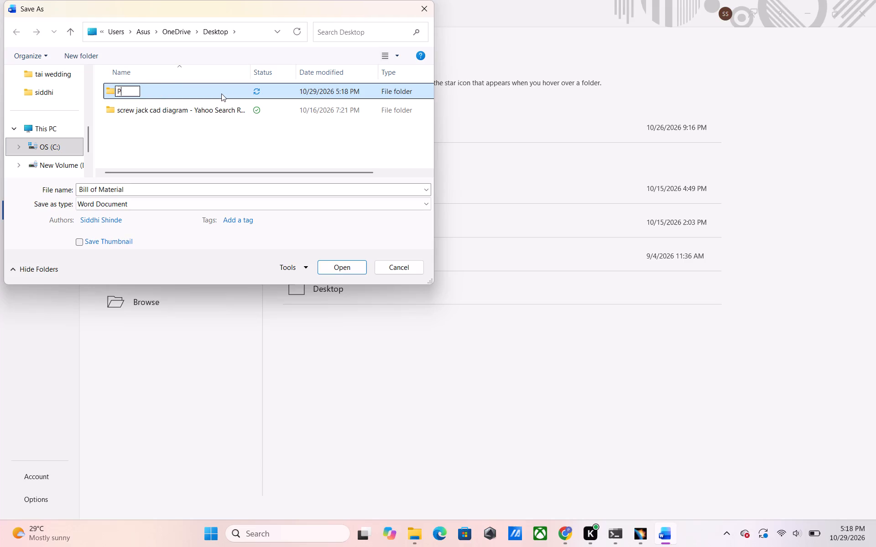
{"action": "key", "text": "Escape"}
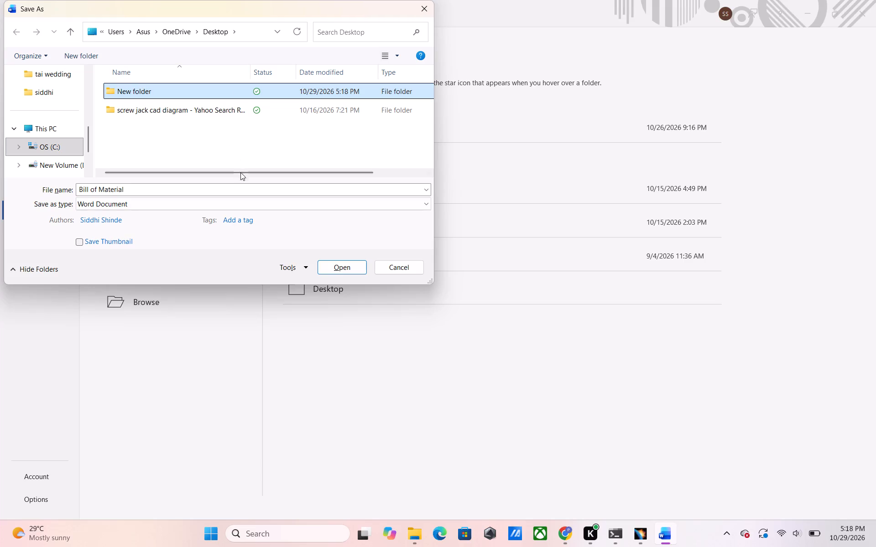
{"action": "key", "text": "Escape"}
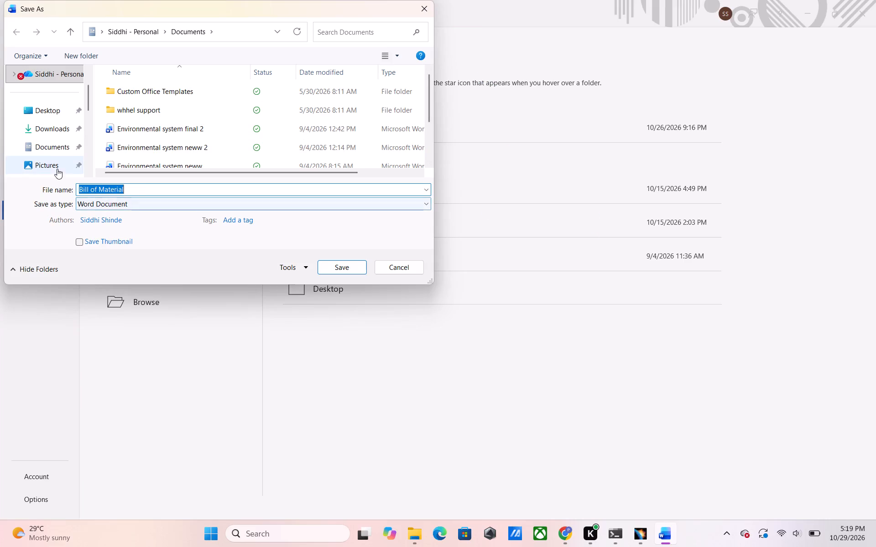
Save the document as a Word document named "Bill of Material" in the Downloads folder.
{"action": "left_click", "coordinate": [44, 133]}
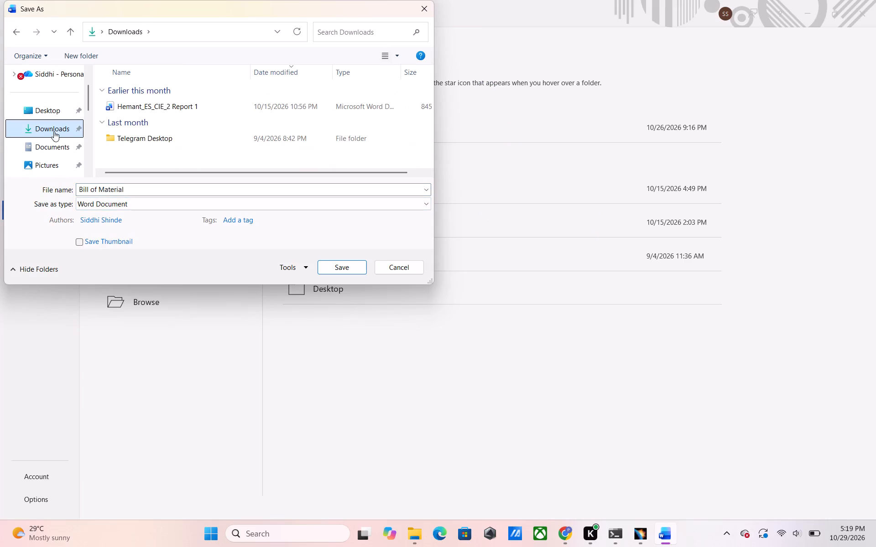
{"action": "left_click", "coordinate": [333, 268]}
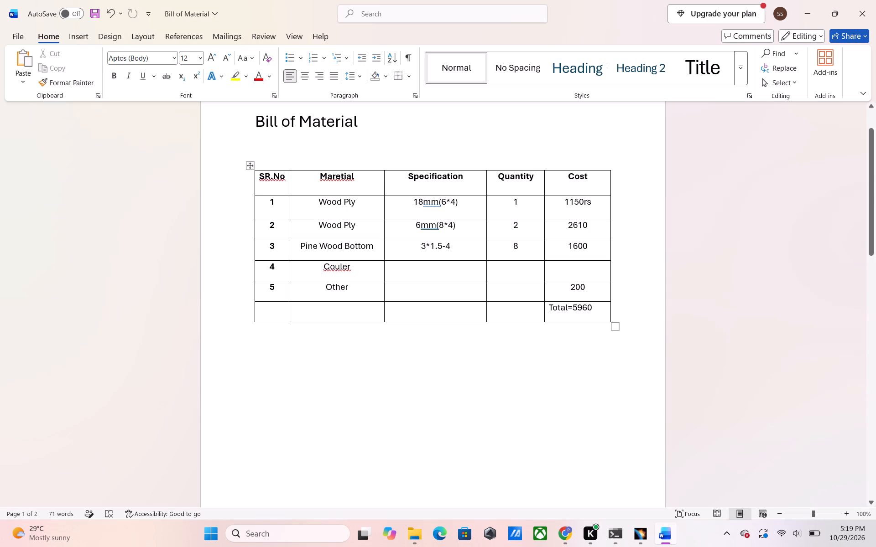
Switch to File Explorer and open the saved "Bill of Material" document from the Downloads folder.
{"action": "left_click", "coordinate": [415, 536]}
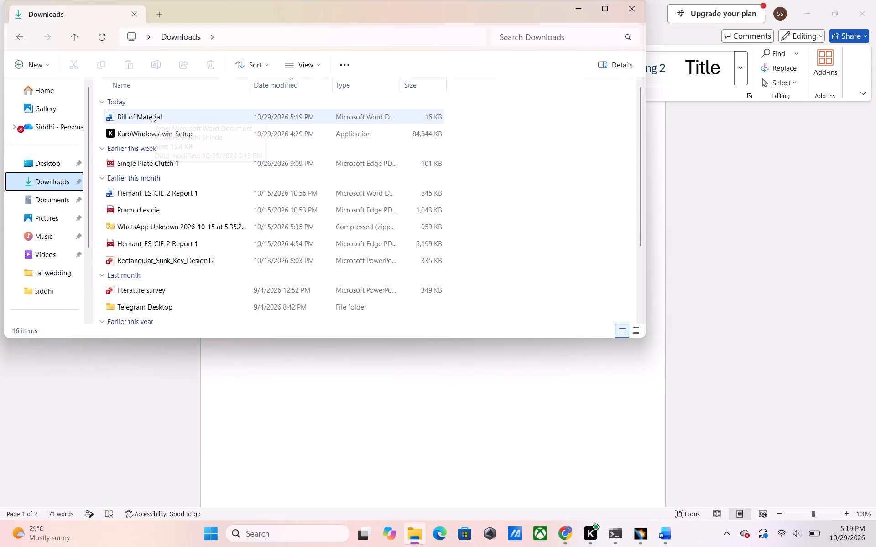
{"action": "double_click", "coordinate": [235, 116]}
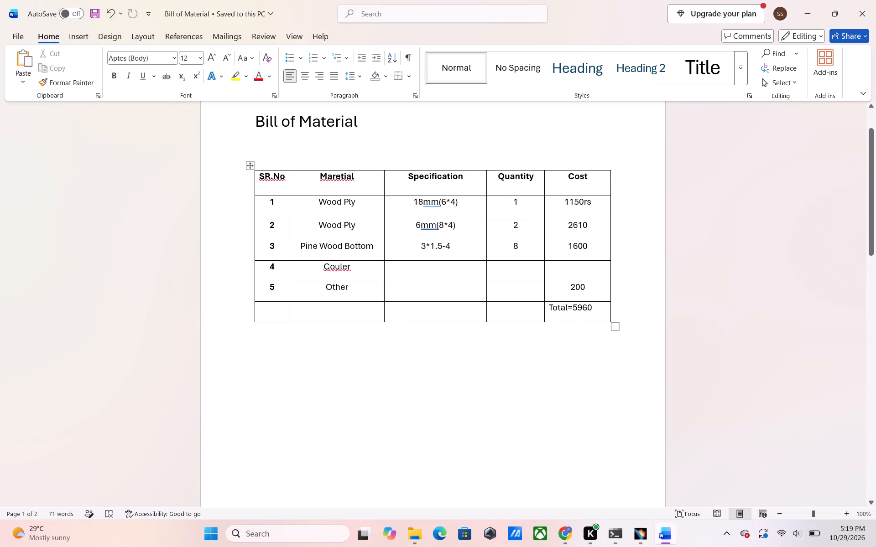
Review the saved document from the bill of material table to the total amount line below the student list.
{"action": "scroll", "coordinate": [371, 263], "scroll_direction": "up", "scroll_amount": 4}
{"action": "scroll", "coordinate": [757, 161], "scroll_direction": "down", "scroll_amount": 2}
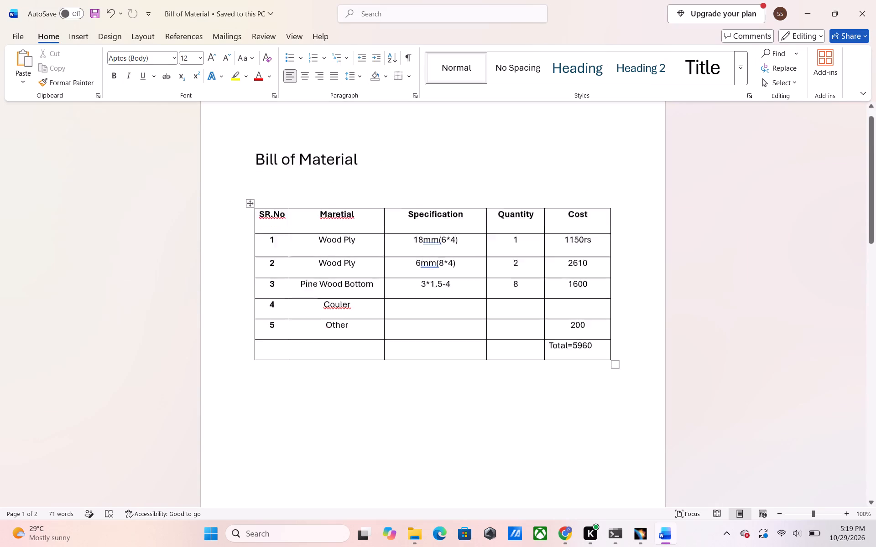
{"action": "scroll", "coordinate": [766, 165], "scroll_direction": "down", "scroll_amount": 17}
{"action": "scroll", "coordinate": [769, 166], "scroll_direction": "down", "scroll_amount": 4}
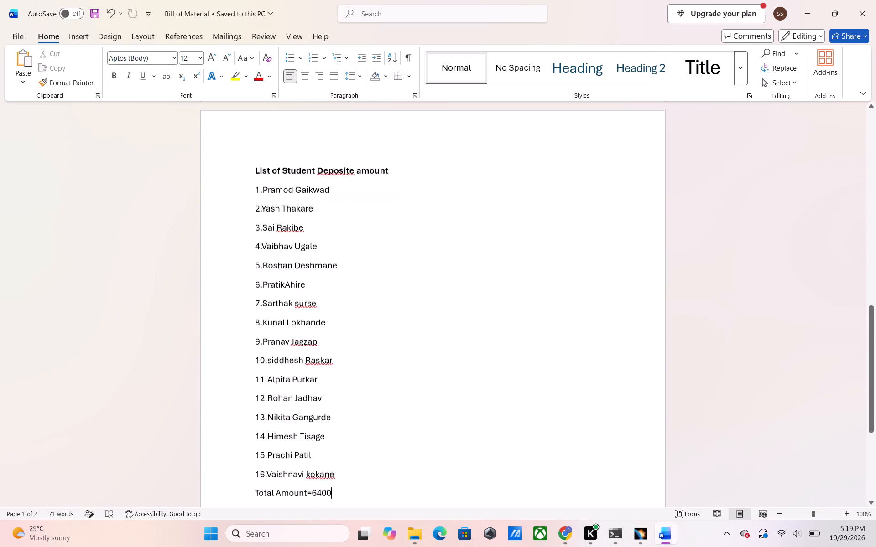
{"action": "scroll", "coordinate": [769, 166], "scroll_direction": "down", "scroll_amount": 1}
{"action": "scroll", "coordinate": [769, 166], "scroll_direction": "up", "scroll_amount": 1}
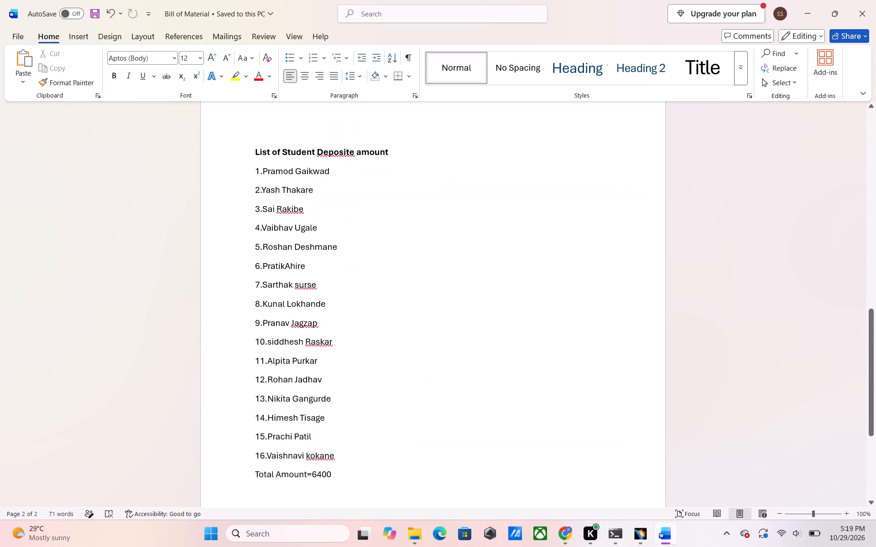
{"action": "scroll", "coordinate": [769, 166], "scroll_direction": "down", "scroll_amount": 1}
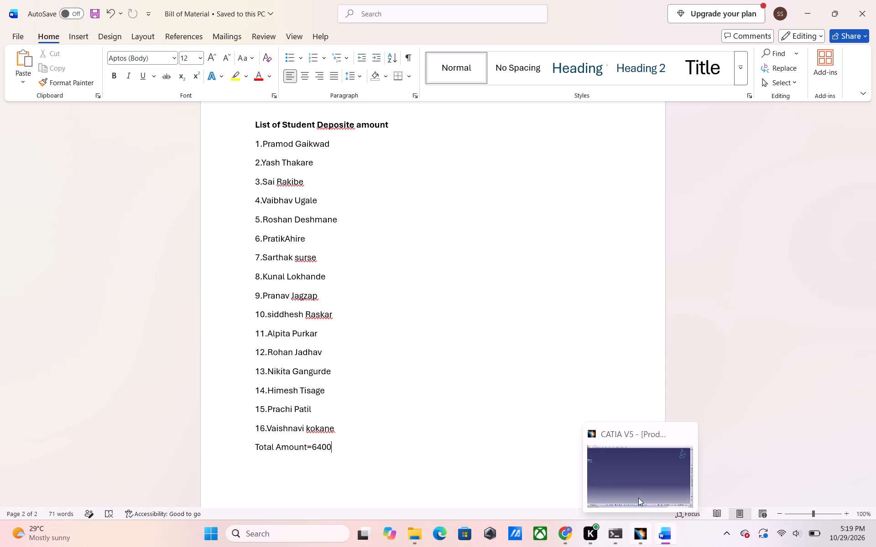
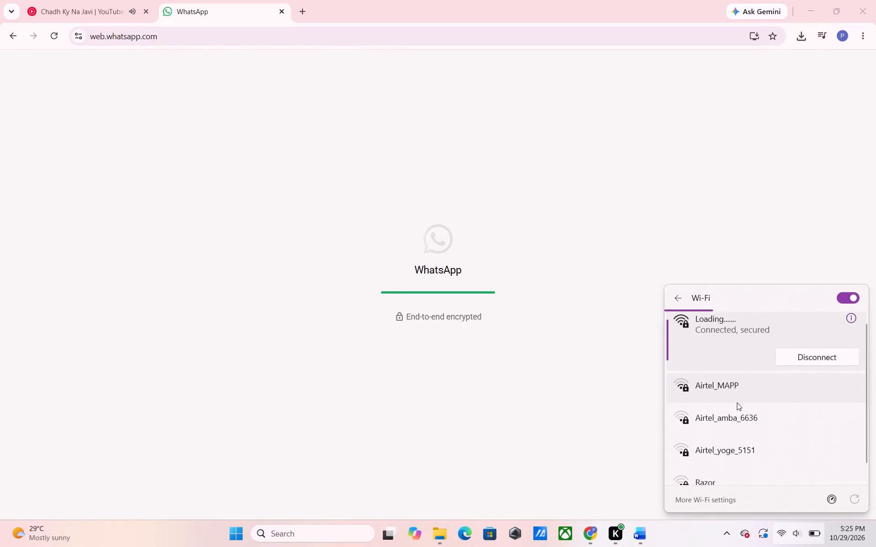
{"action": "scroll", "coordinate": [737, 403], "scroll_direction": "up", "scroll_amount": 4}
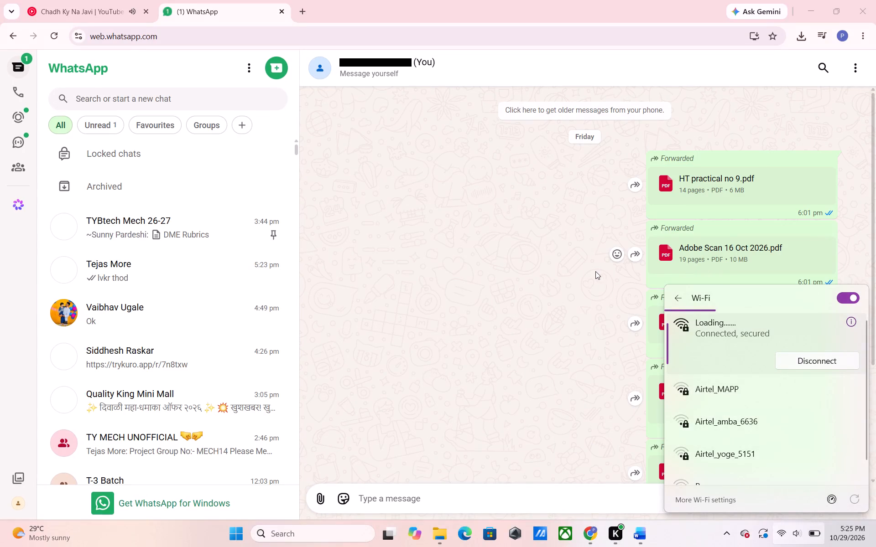
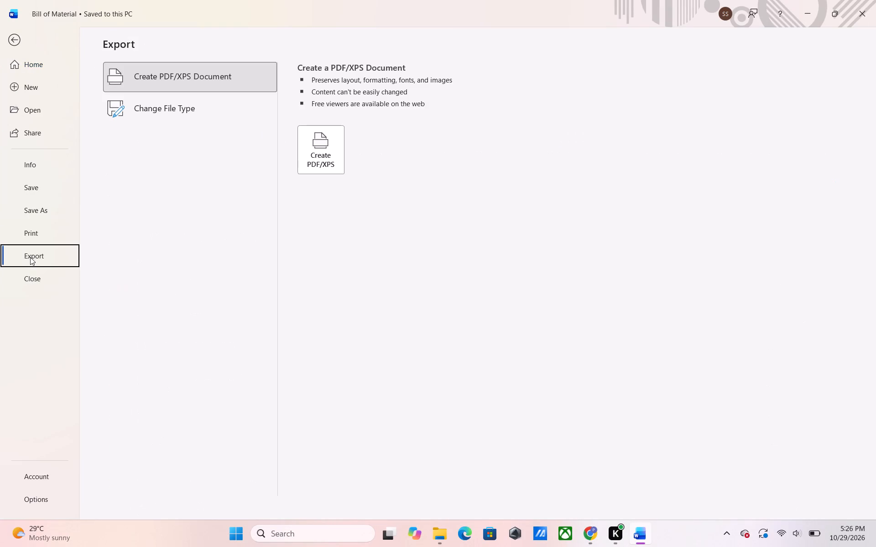
Start exporting the "Bill of Material" document as a PDF/XPS document.
{"action": "left_click", "coordinate": [327, 162]}
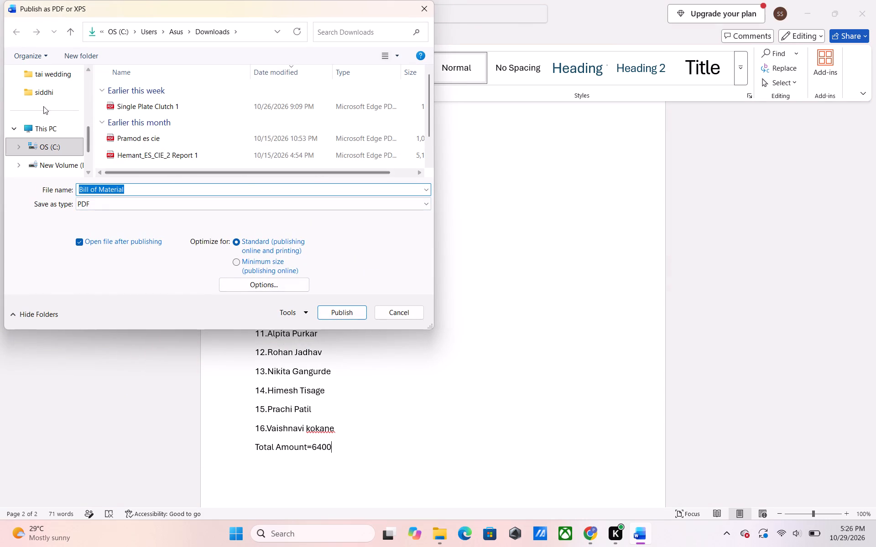
Choose "New folder" on the Desktop as the destination for publishing the "Bill of Material" document as a PDF.
{"action": "left_click", "coordinate": [42, 127]}
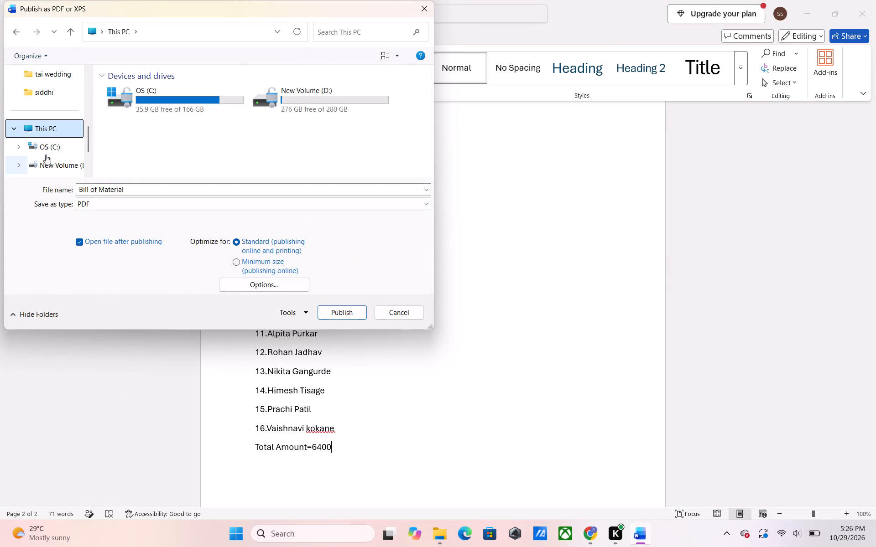
{"action": "left_click", "coordinate": [47, 143]}
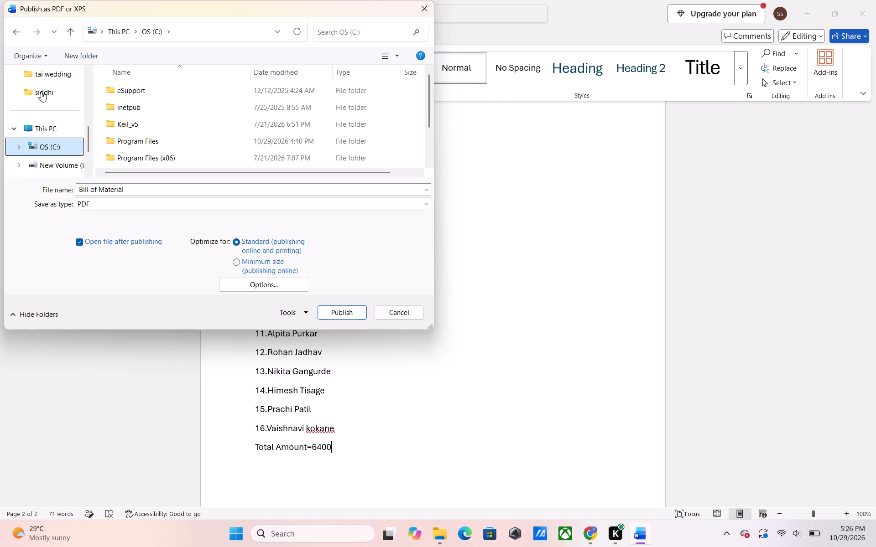
{"action": "scroll", "coordinate": [43, 96], "scroll_direction": "up", "scroll_amount": 4}
{"action": "left_click", "coordinate": [47, 147]}
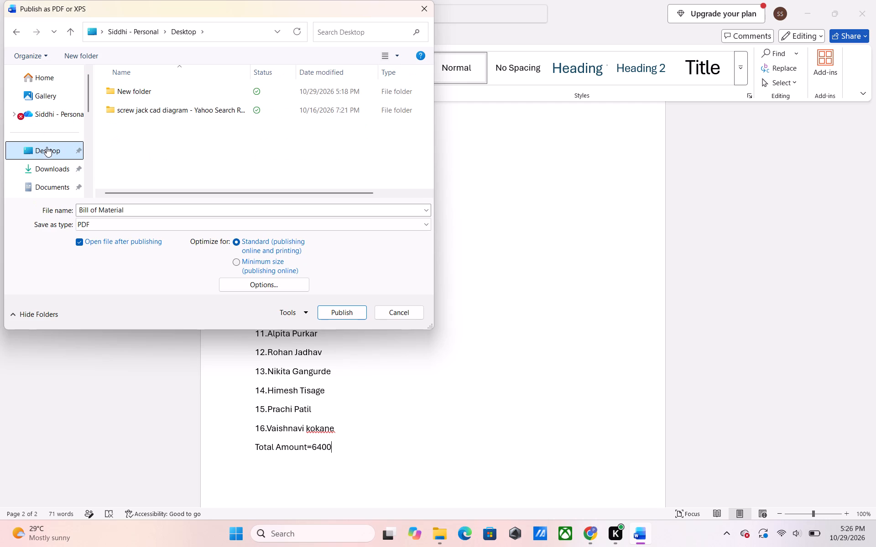
{"action": "left_click", "coordinate": [145, 93]}
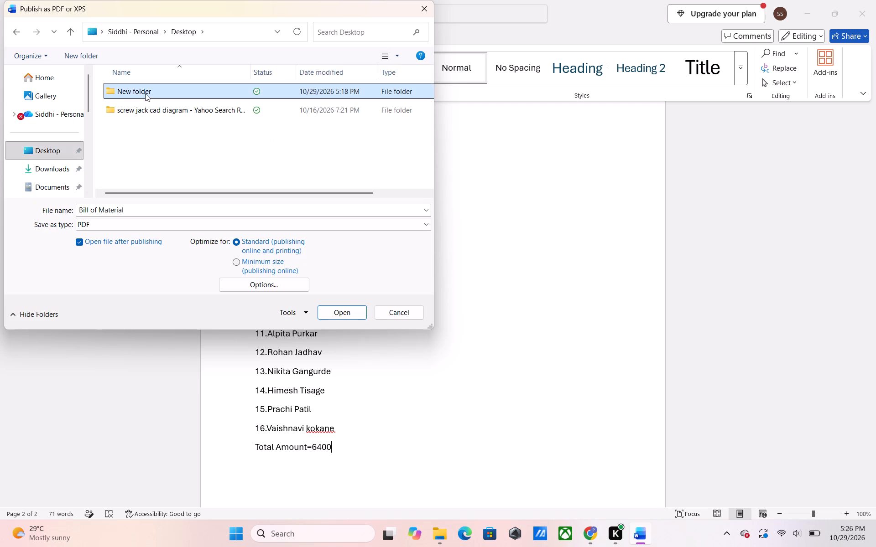
{"action": "left_click", "coordinate": [333, 311]}
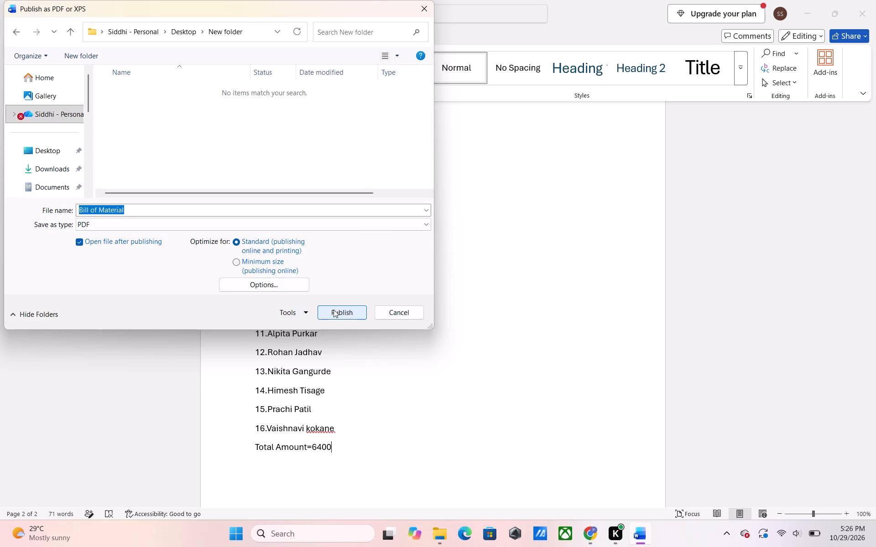
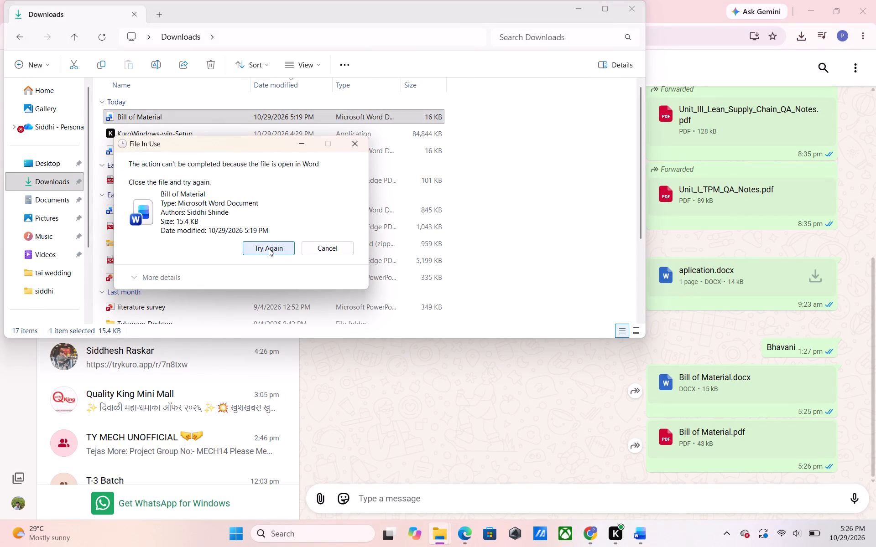
Retry deleting the "Bill of Material" Word document from the Downloads folder.
{"action": "left_click", "coordinate": [269, 248]}
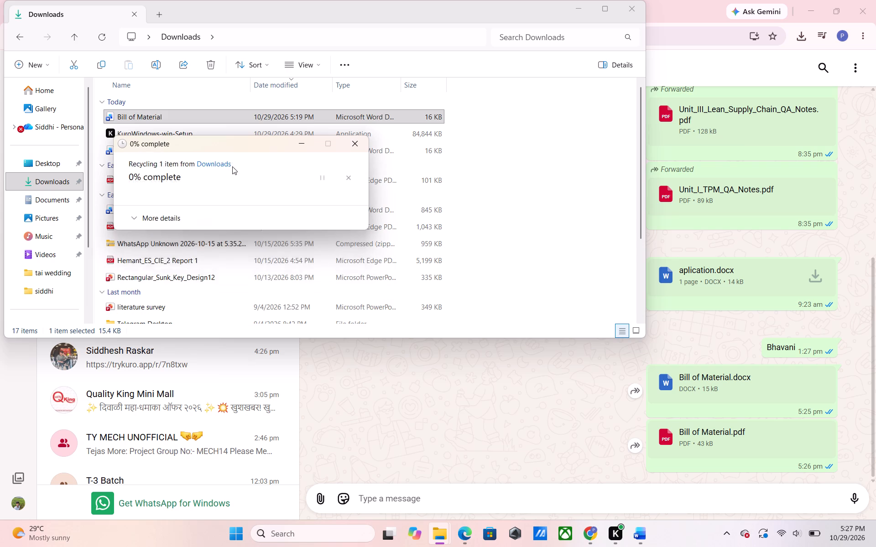
{"action": "left_click", "coordinate": [357, 142]}
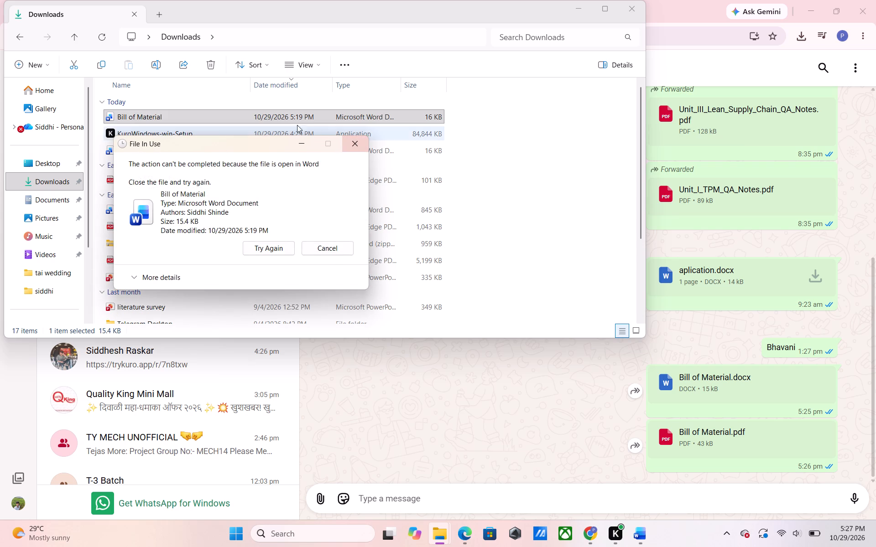
{"action": "right_click", "coordinate": [248, 117]}
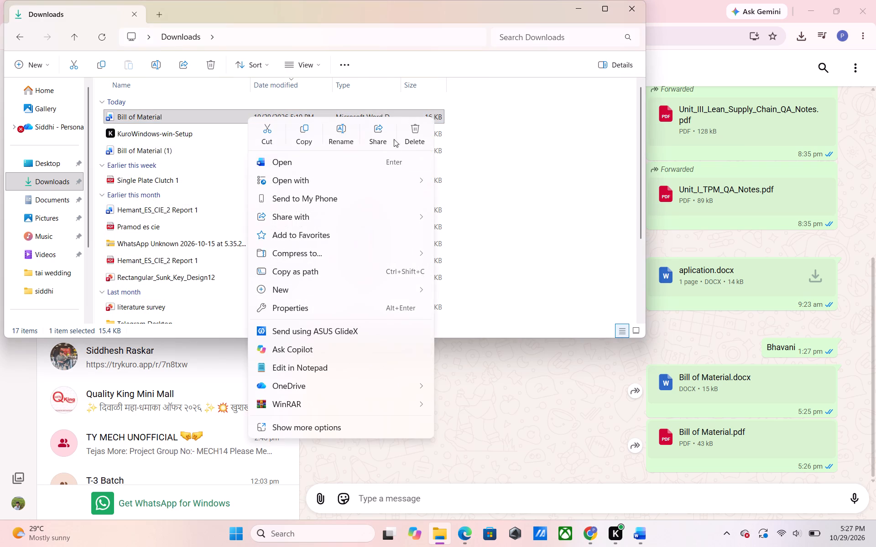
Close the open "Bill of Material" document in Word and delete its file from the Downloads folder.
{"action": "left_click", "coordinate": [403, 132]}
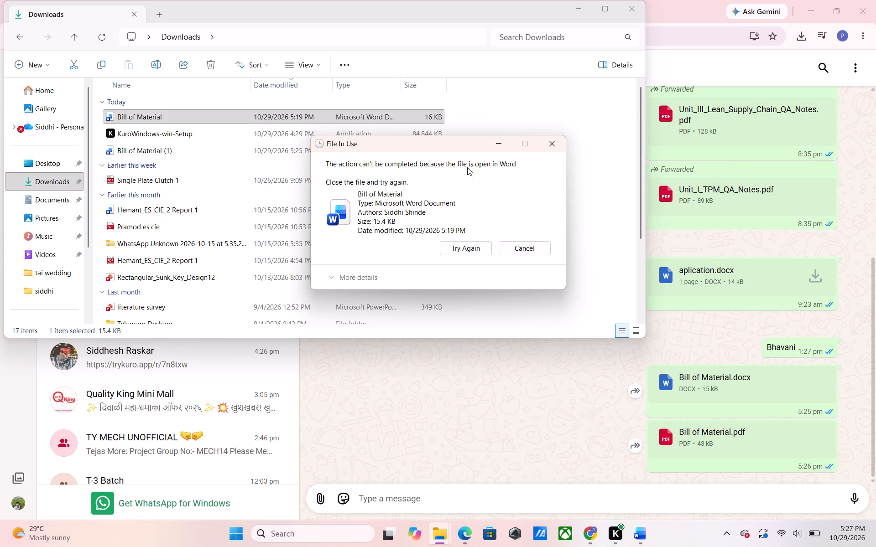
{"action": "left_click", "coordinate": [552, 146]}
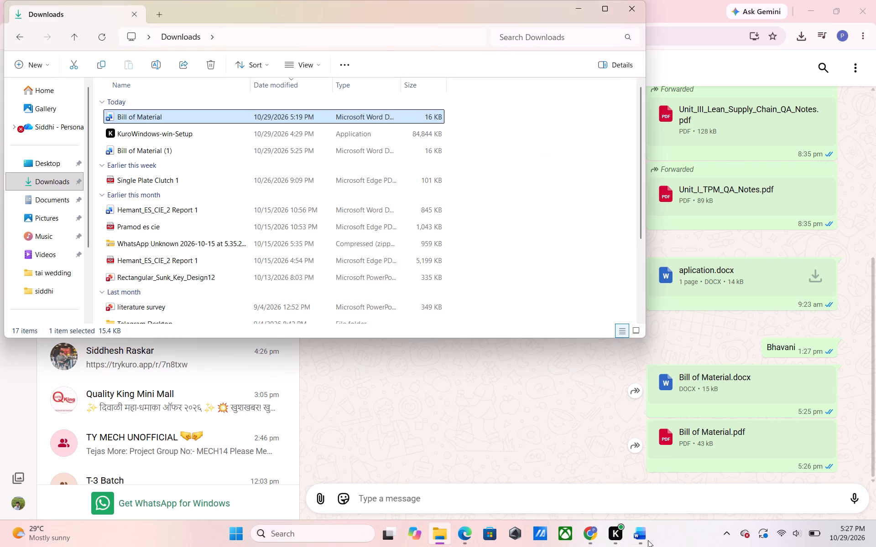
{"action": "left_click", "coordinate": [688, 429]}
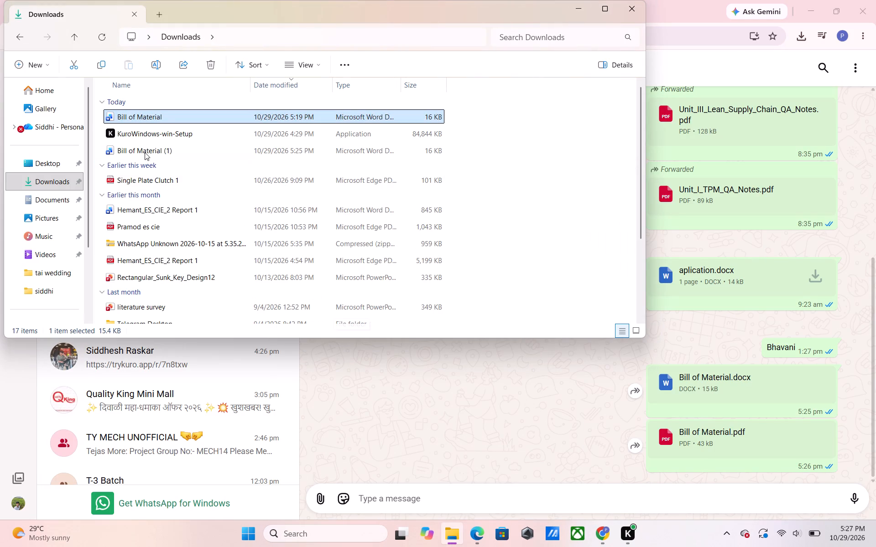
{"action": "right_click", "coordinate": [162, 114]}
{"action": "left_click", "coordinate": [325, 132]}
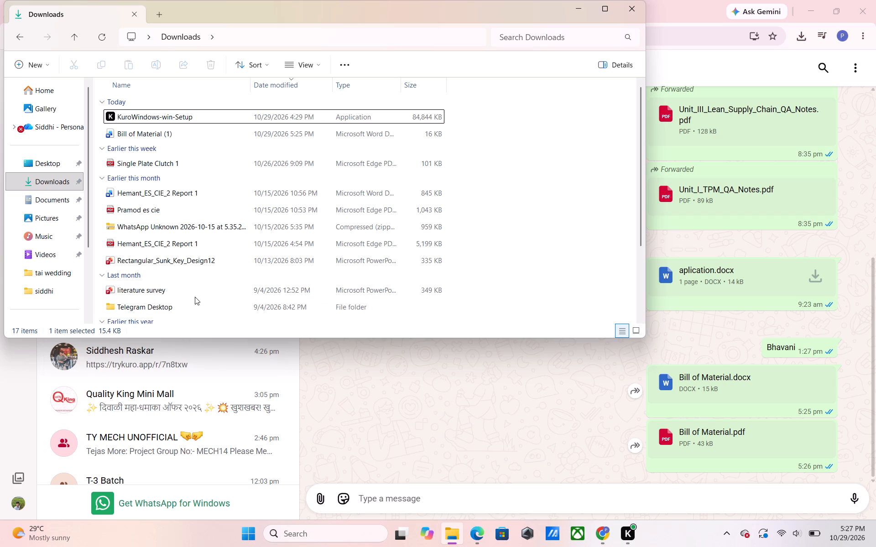
Copy the whole Downloads folder and paste it into "New folder" on the Desktop.
{"action": "left_click", "coordinate": [49, 167]}
{"action": "left_click", "coordinate": [59, 184]}
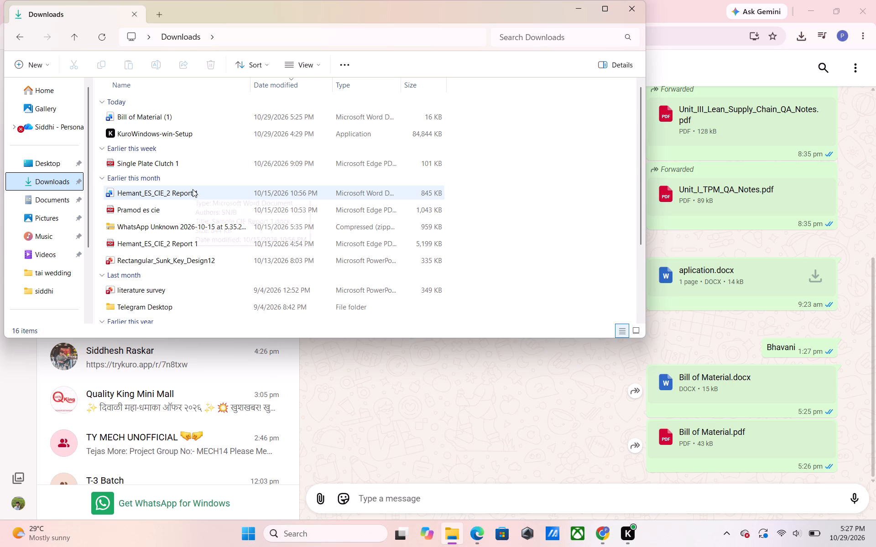
{"action": "key", "text": "ctrl+c"}
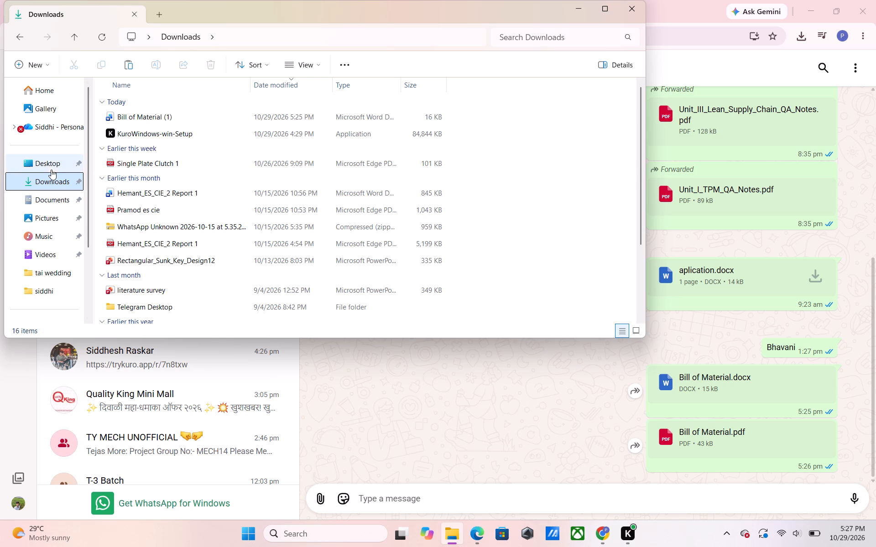
{"action": "left_click", "coordinate": [51, 168]}
{"action": "double_click", "coordinate": [156, 111]}
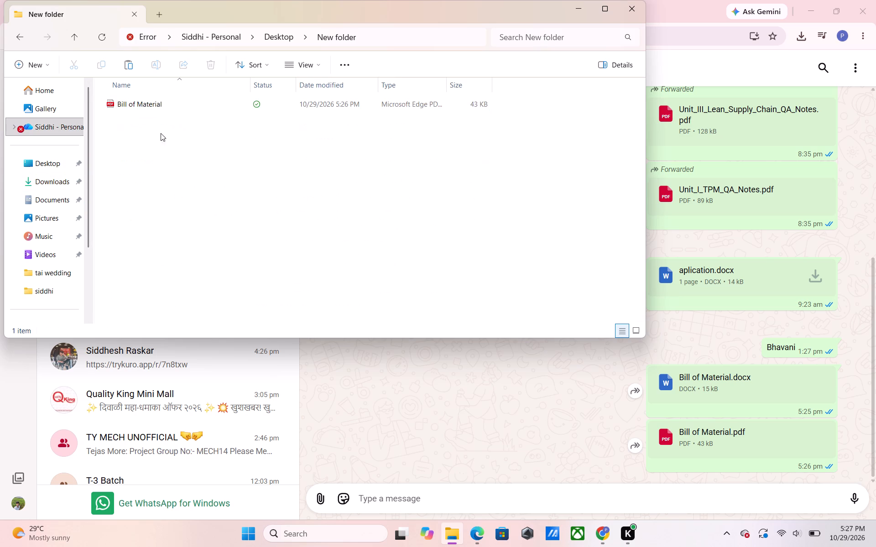
{"action": "key", "text": "ctrl+v"}
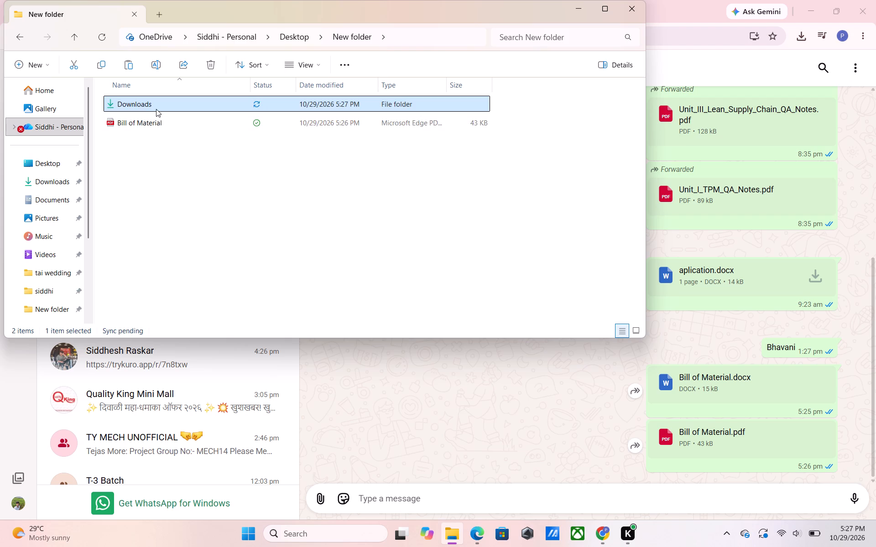
Look through the files in the Downloads copy inside "New folder", and check the original Downloads folder.
{"action": "double_click", "coordinate": [156, 108]}
{"action": "scroll", "coordinate": [175, 171], "scroll_direction": "up", "scroll_amount": 5}
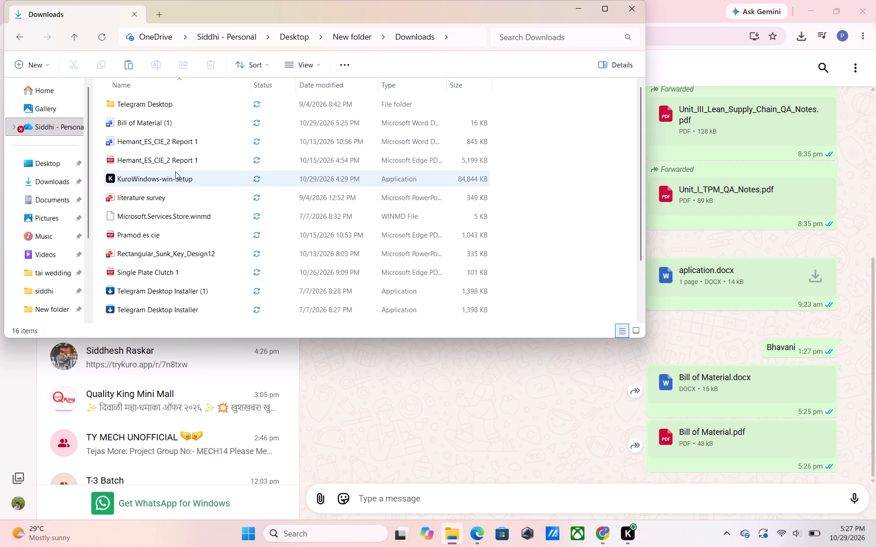
{"action": "scroll", "coordinate": [175, 171], "scroll_direction": "down", "scroll_amount": 3}
{"action": "scroll", "coordinate": [174, 174], "scroll_direction": "up", "scroll_amount": 4}
{"action": "scroll", "coordinate": [173, 175], "scroll_direction": "down", "scroll_amount": 1}
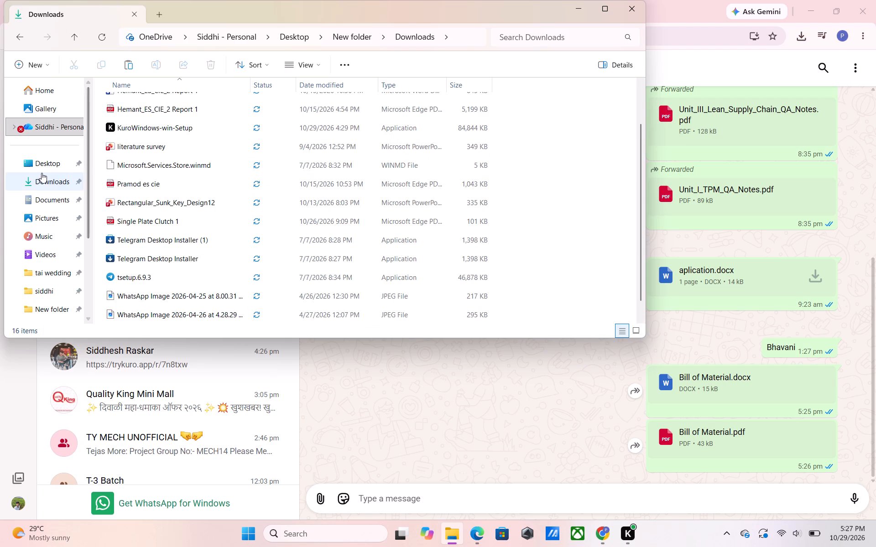
{"action": "left_click", "coordinate": [46, 178]}
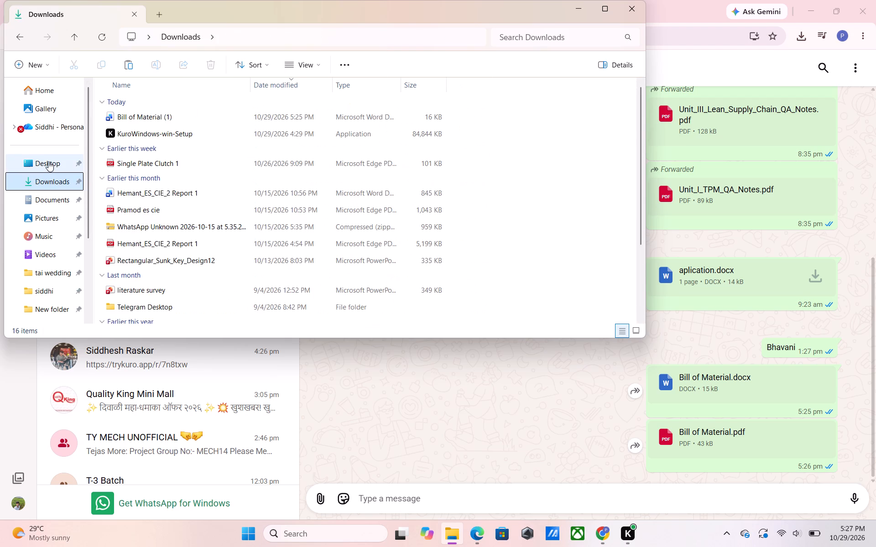
{"action": "left_click", "coordinate": [48, 161]}
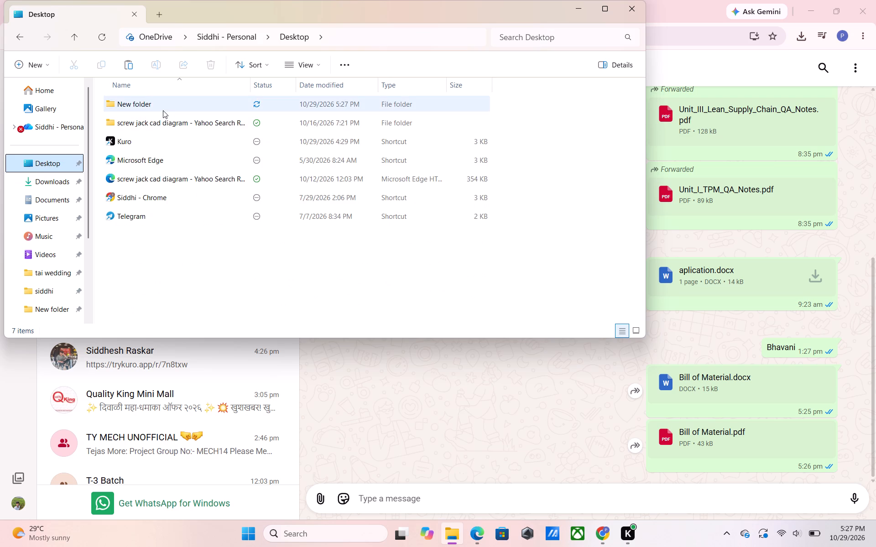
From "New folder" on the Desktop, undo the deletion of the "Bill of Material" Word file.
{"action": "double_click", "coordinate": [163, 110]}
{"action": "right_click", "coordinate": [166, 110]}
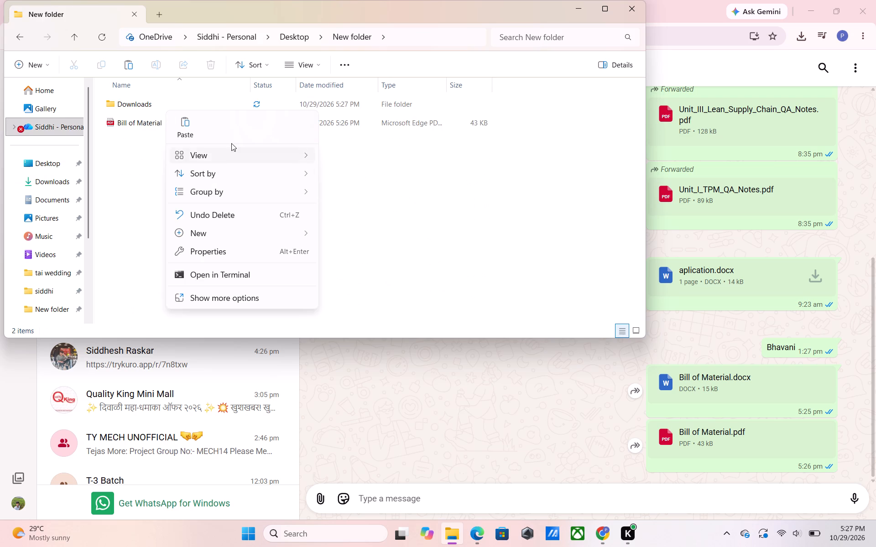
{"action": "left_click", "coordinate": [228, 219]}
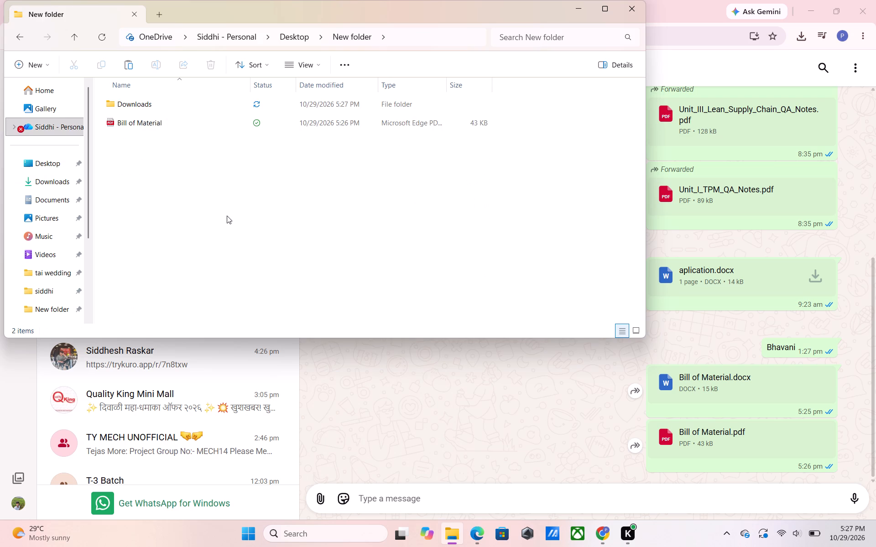
Compare the files in the Downloads copy inside "New folder" with those in the original Downloads folder.
{"action": "double_click", "coordinate": [172, 107]}
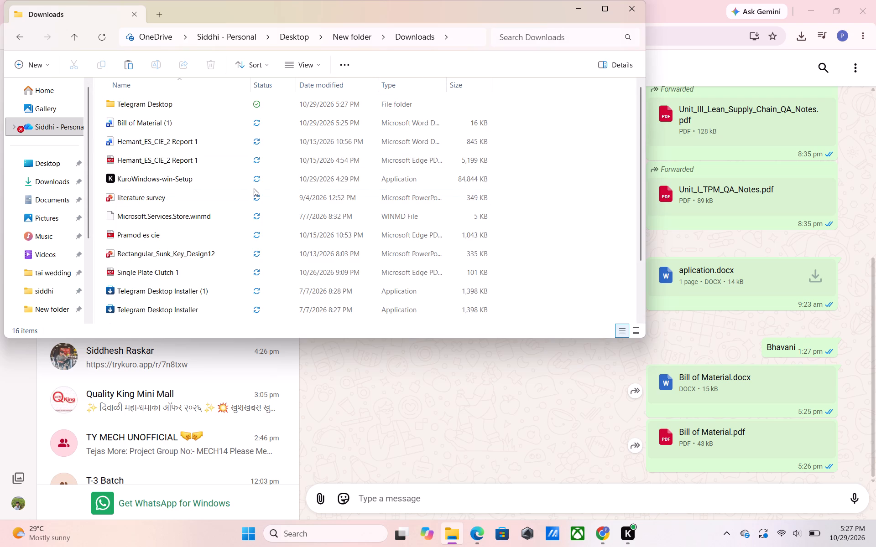
{"action": "scroll", "coordinate": [253, 187], "scroll_direction": "down", "scroll_amount": 3}
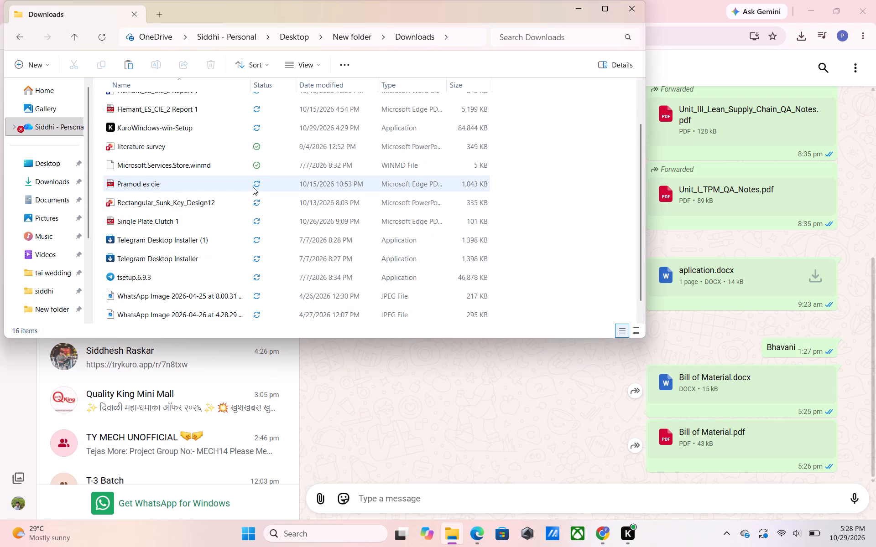
{"action": "scroll", "coordinate": [253, 187], "scroll_direction": "down", "scroll_amount": 2}
{"action": "scroll", "coordinate": [253, 187], "scroll_direction": "up", "scroll_amount": 9}
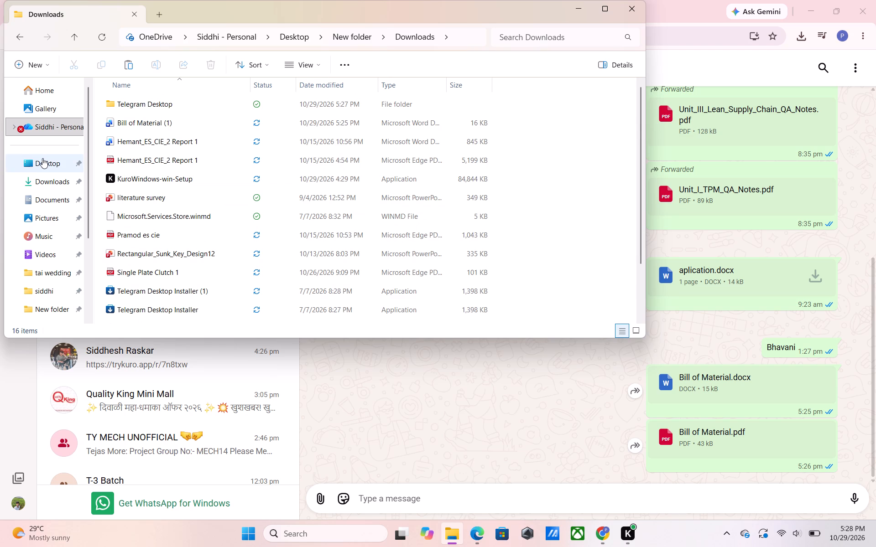
{"action": "left_click", "coordinate": [42, 158]}
{"action": "left_click", "coordinate": [45, 181]}
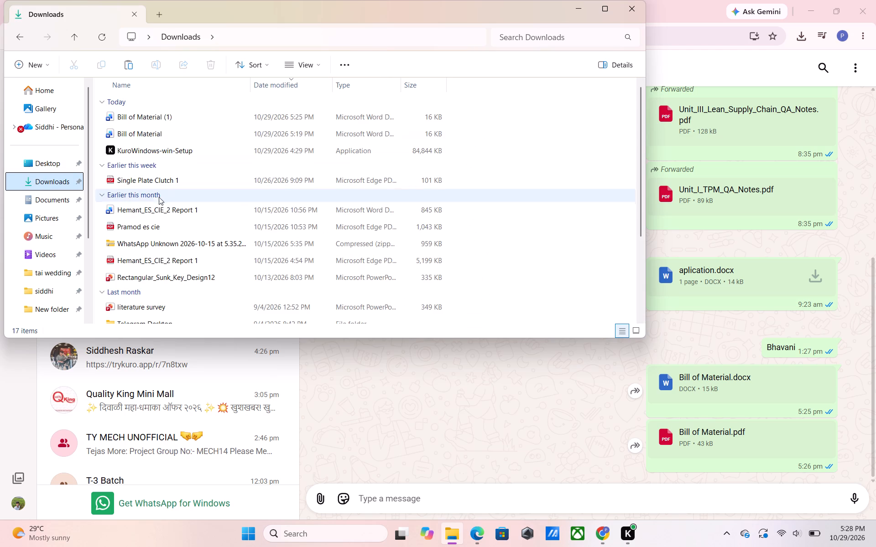
{"action": "right_click", "coordinate": [156, 212]}
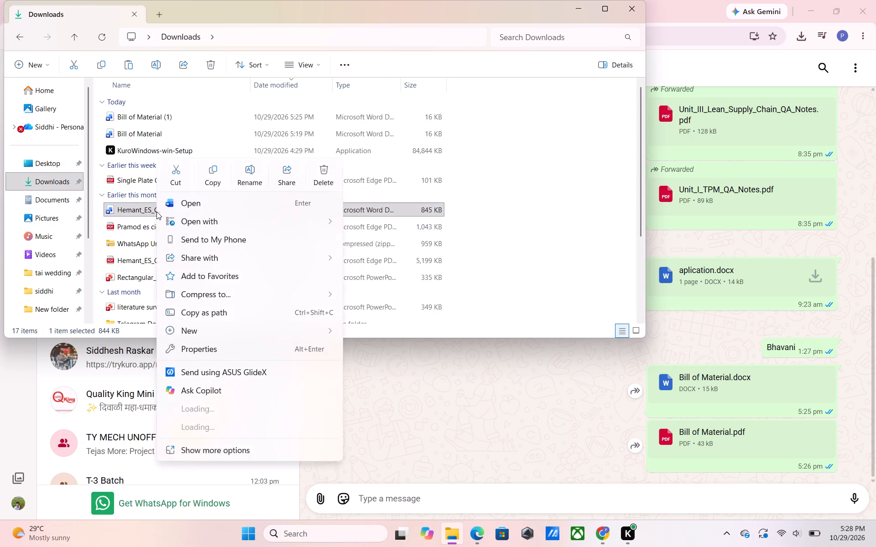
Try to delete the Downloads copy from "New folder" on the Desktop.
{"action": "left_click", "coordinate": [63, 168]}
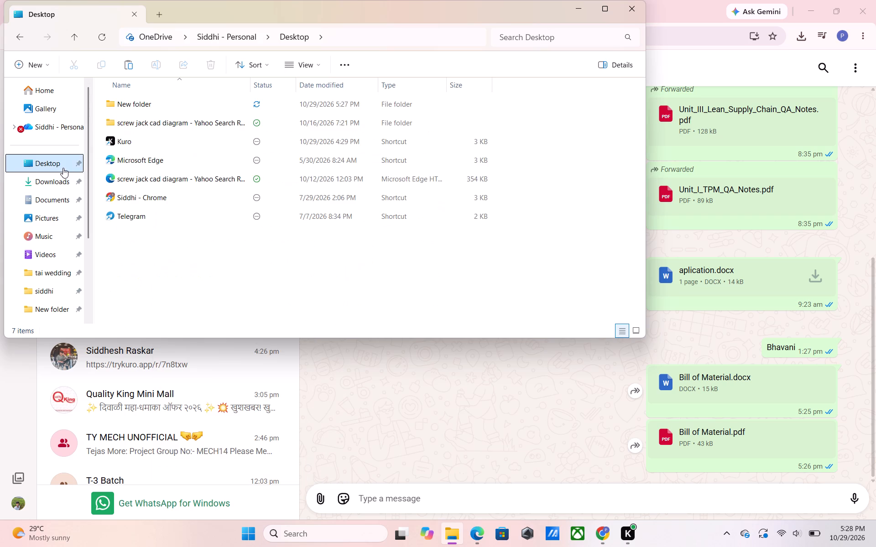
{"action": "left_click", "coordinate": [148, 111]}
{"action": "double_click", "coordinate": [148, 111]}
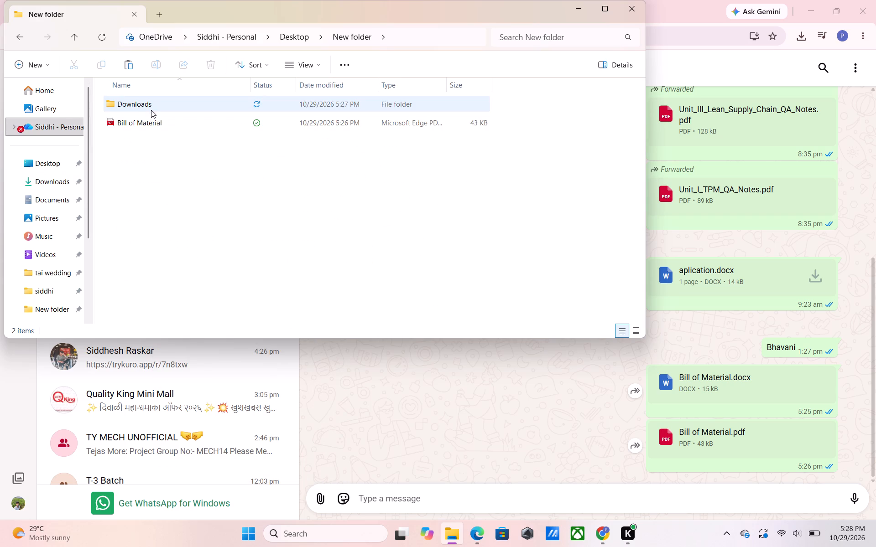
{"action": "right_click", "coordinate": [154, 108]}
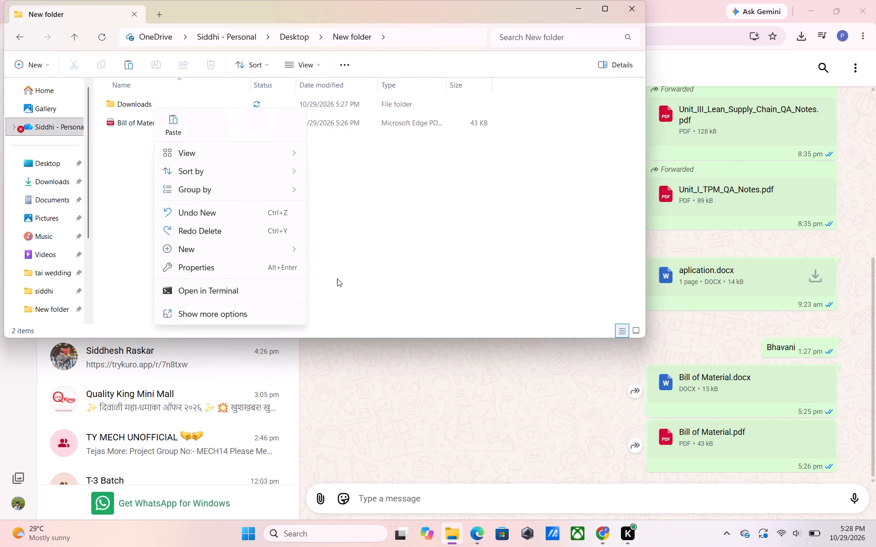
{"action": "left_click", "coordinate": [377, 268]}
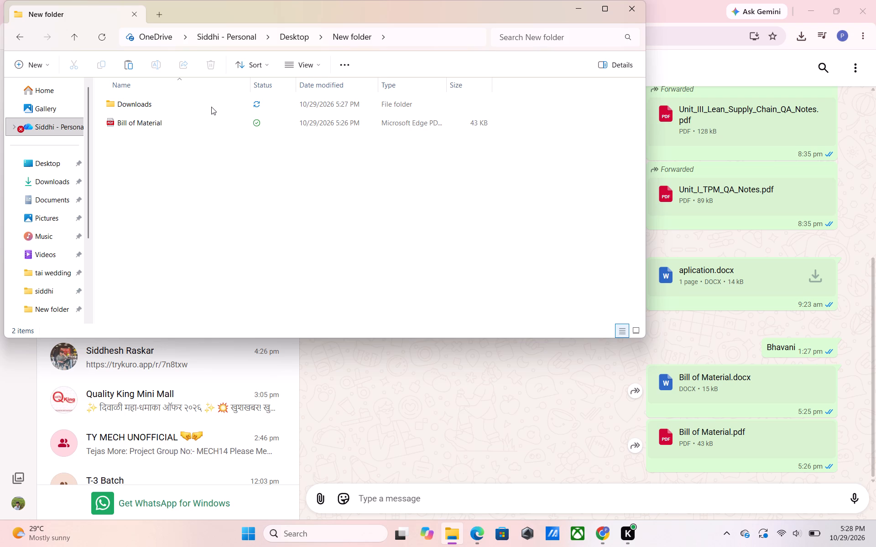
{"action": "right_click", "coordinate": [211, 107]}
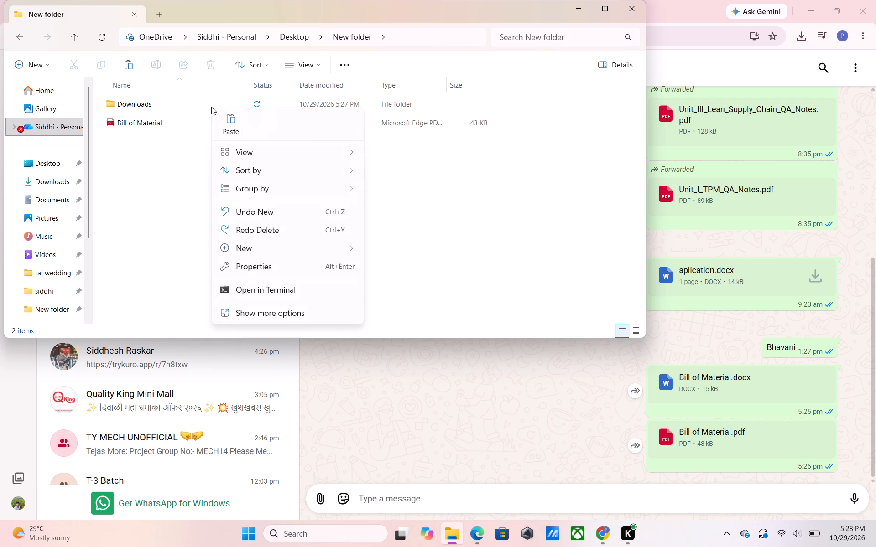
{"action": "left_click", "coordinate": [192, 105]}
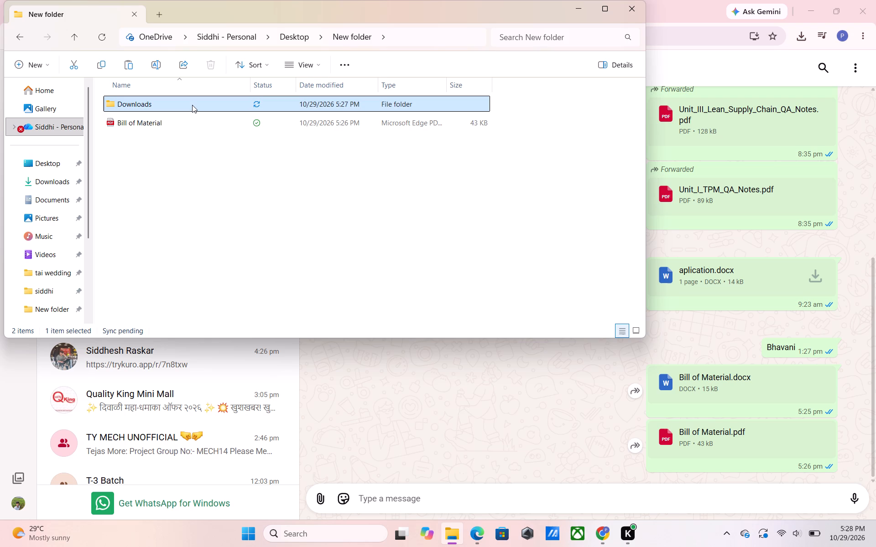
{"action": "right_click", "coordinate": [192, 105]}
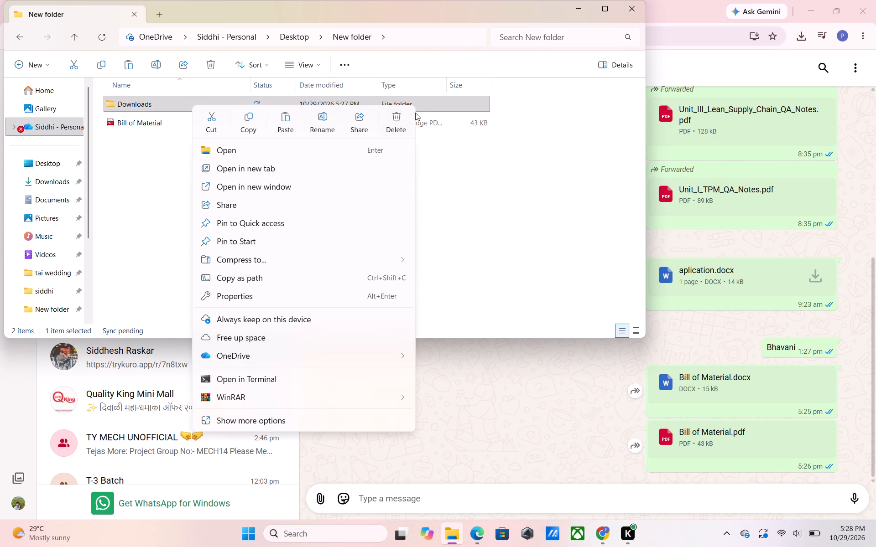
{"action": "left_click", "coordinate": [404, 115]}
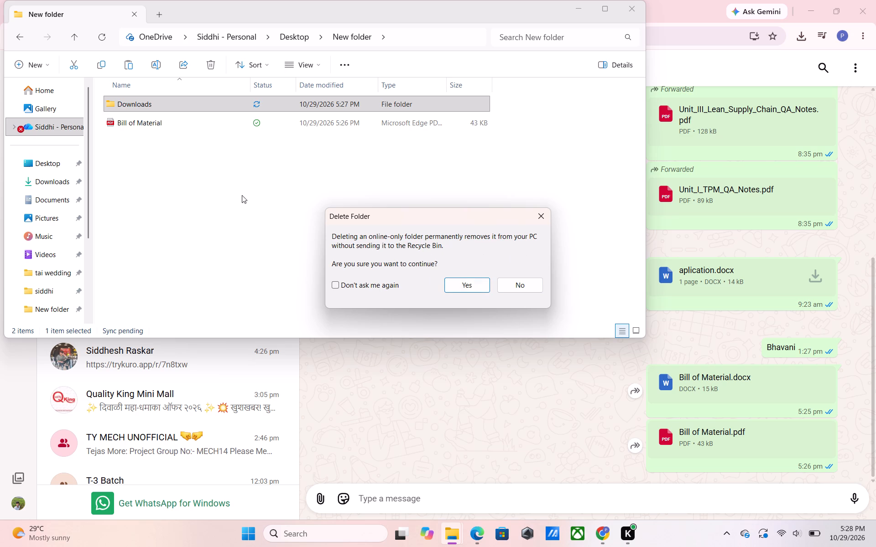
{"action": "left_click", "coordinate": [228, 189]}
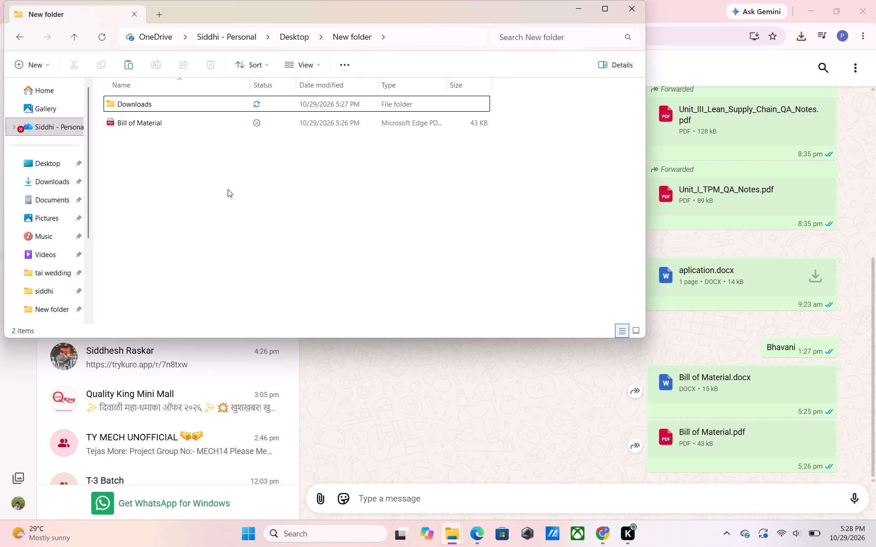
Examine the full file list of the original Downloads folder, including the "Bill of Material" documents.
{"action": "left_click", "coordinate": [39, 185]}
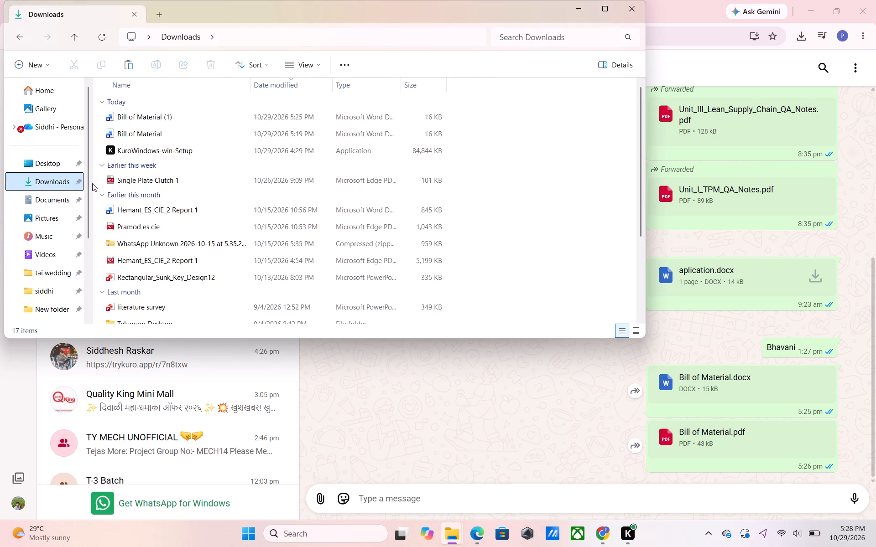
{"action": "scroll", "coordinate": [173, 183], "scroll_direction": "up", "scroll_amount": 3}
{"action": "scroll", "coordinate": [173, 183], "scroll_direction": "down", "scroll_amount": 4}
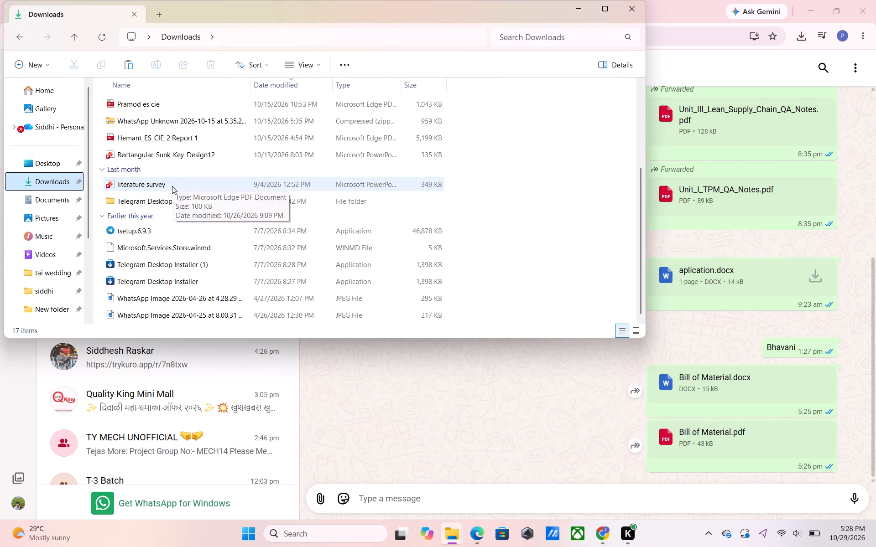
{"action": "scroll", "coordinate": [172, 186], "scroll_direction": "down", "scroll_amount": 1}
{"action": "scroll", "coordinate": [172, 186], "scroll_direction": "up", "scroll_amount": 13}
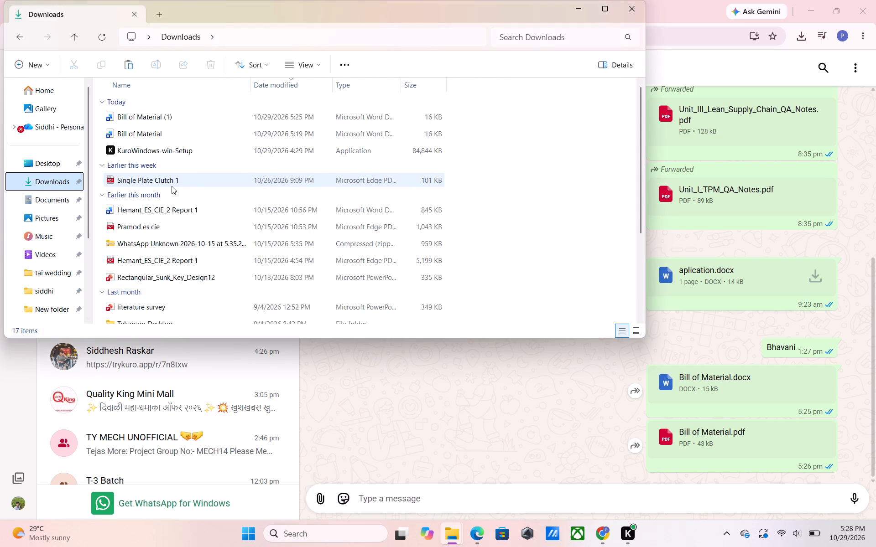
{"action": "scroll", "coordinate": [172, 186], "scroll_direction": "up", "scroll_amount": 5}
Rename "New folder" on the Desktop as "pramod".
{"action": "left_click", "coordinate": [41, 170]}
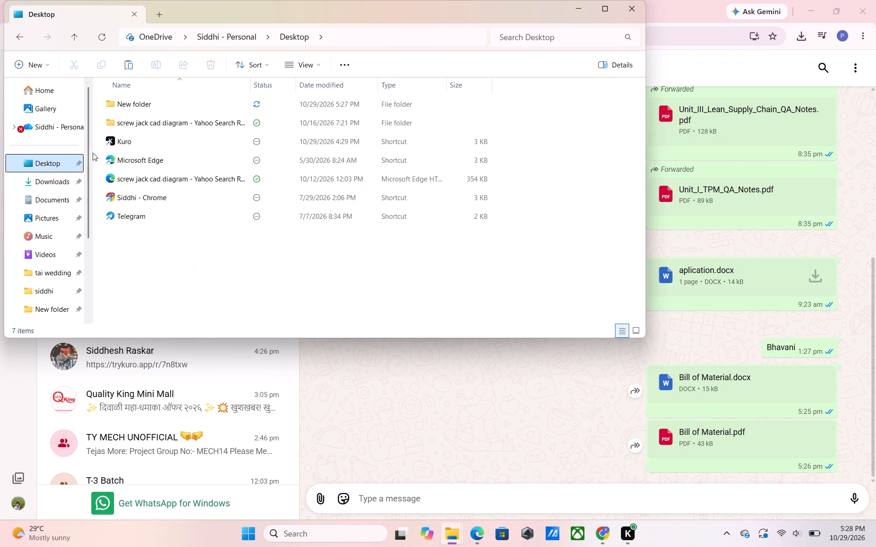
{"action": "right_click", "coordinate": [160, 103]}
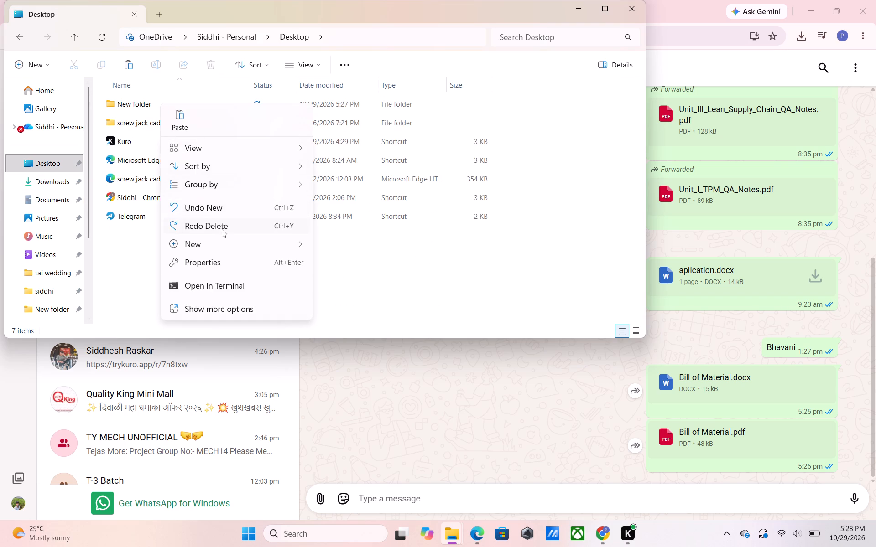
{"action": "left_click", "coordinate": [133, 113]}
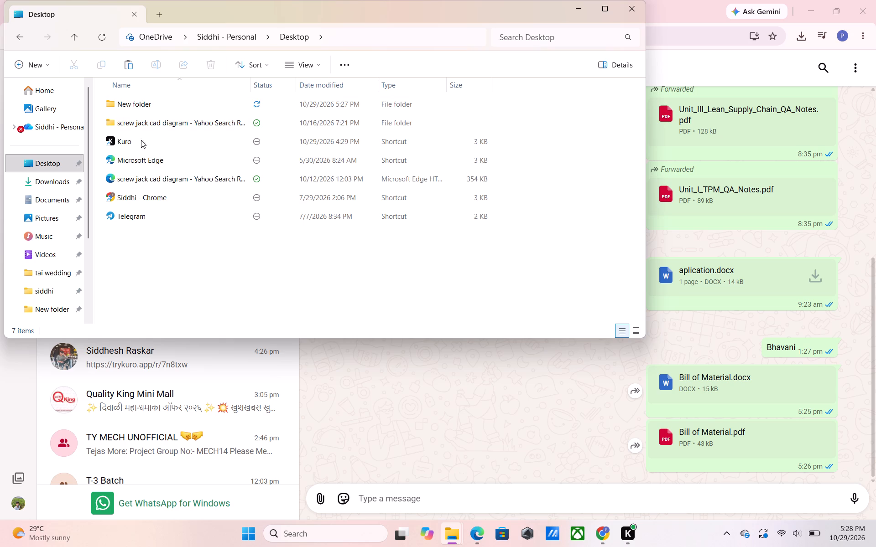
{"action": "scroll", "coordinate": [141, 172], "scroll_direction": "up", "scroll_amount": 2}
{"action": "right_click", "coordinate": [146, 109]}
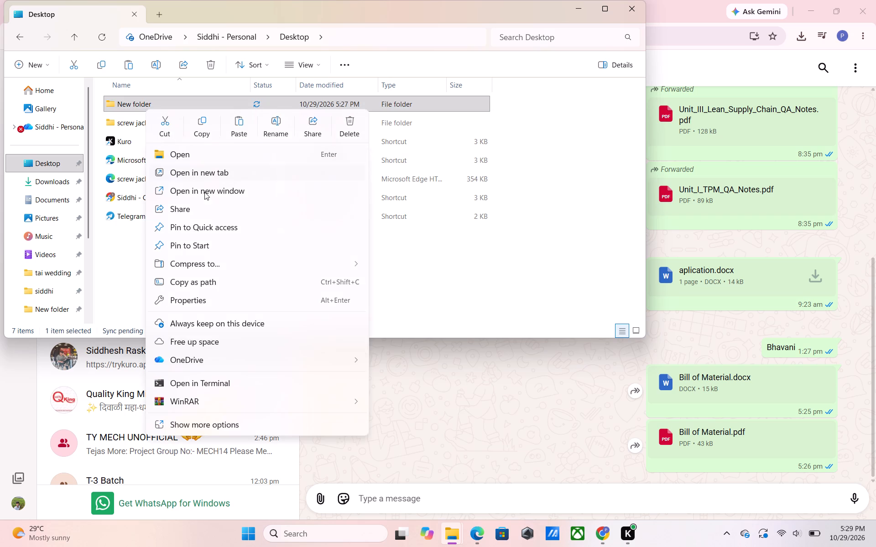
{"action": "left_click", "coordinate": [268, 132]}
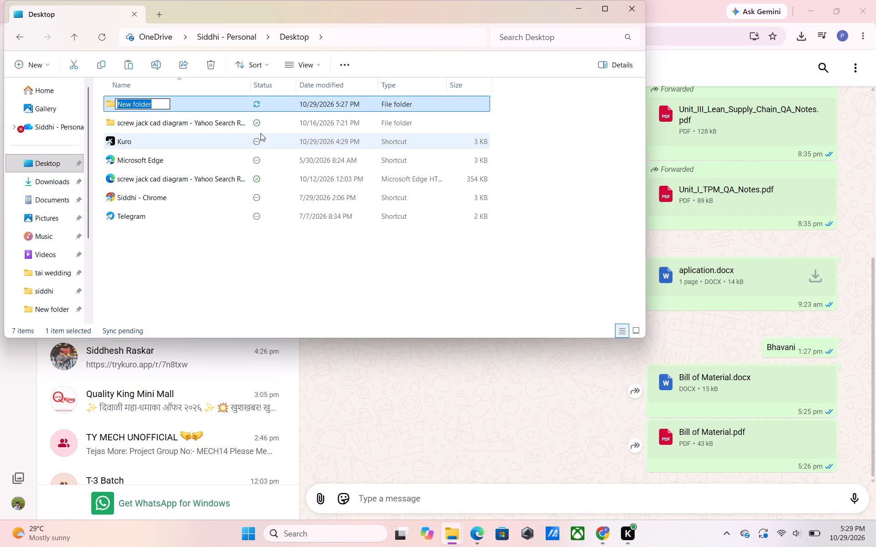
{"action": "key", "text": "BackSpace"}
{"action": "type", "text": "pramod"}
{"action": "key", "text": "space"}
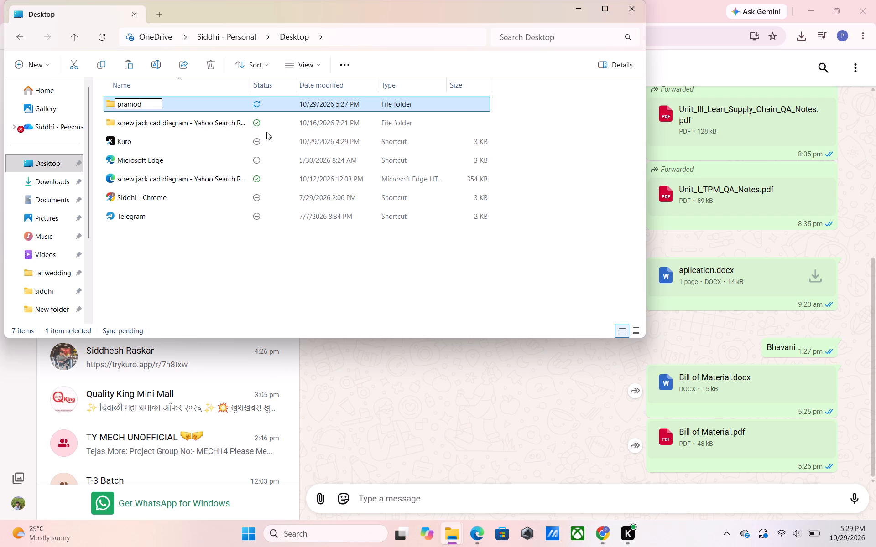
{"action": "key", "text": "Return"}
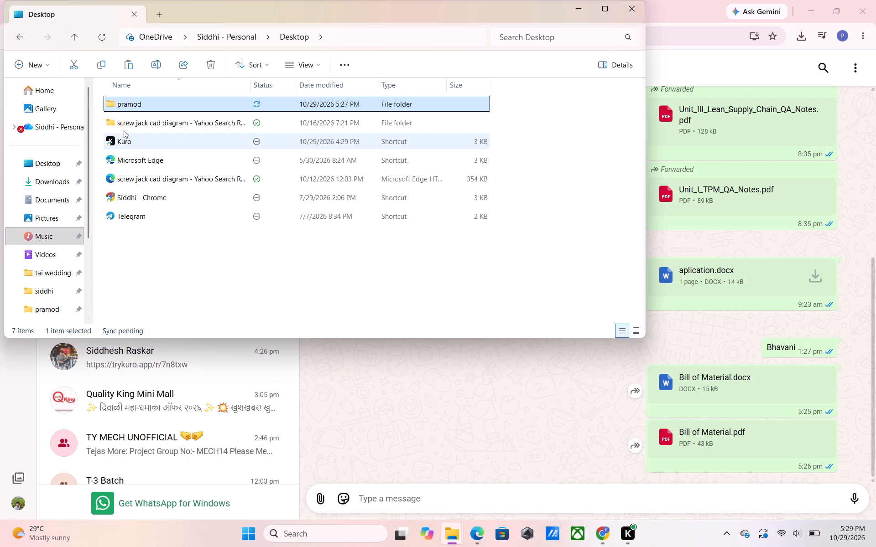
Open the "Bill of Material" PDF in the Desktop's "pramod" folder to view it, and close the PDF viewer.
{"action": "double_click", "coordinate": [150, 100]}
{"action": "double_click", "coordinate": [166, 104]}
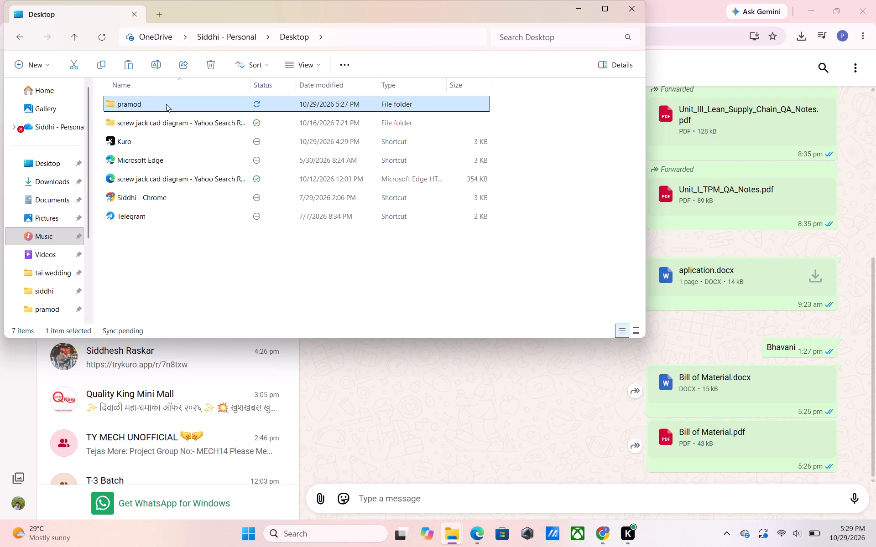
{"action": "double_click", "coordinate": [173, 119]}
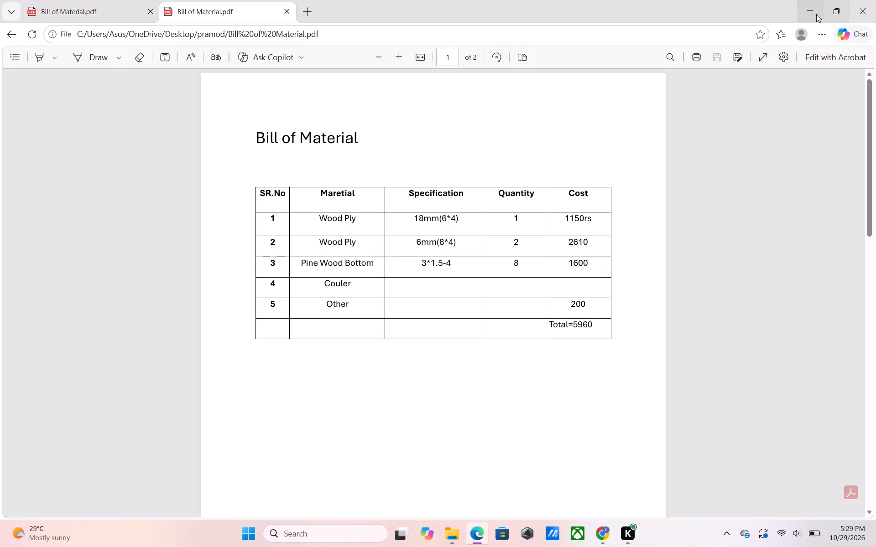
{"action": "left_click", "coordinate": [284, 10]}
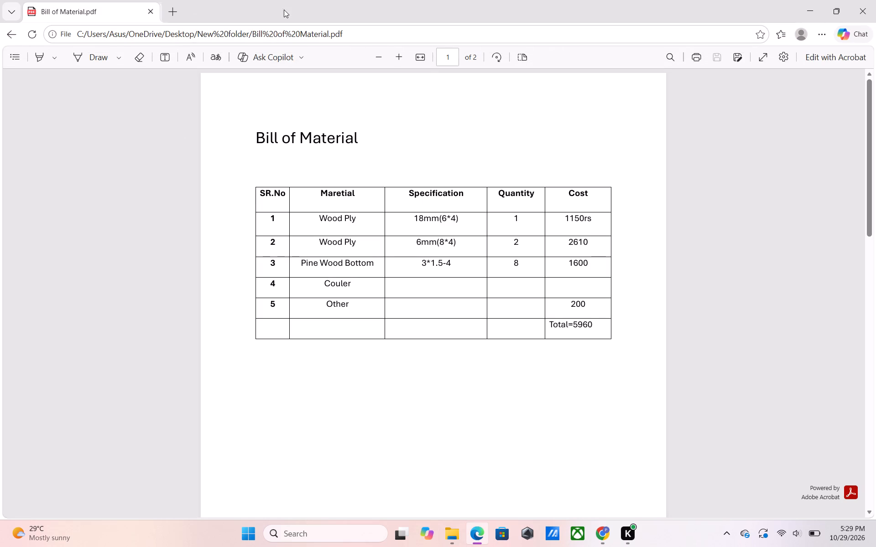
{"action": "left_click", "coordinate": [152, 10]}
{"action": "left_click", "coordinate": [149, 11]}
{"action": "left_click", "coordinate": [866, 10]}
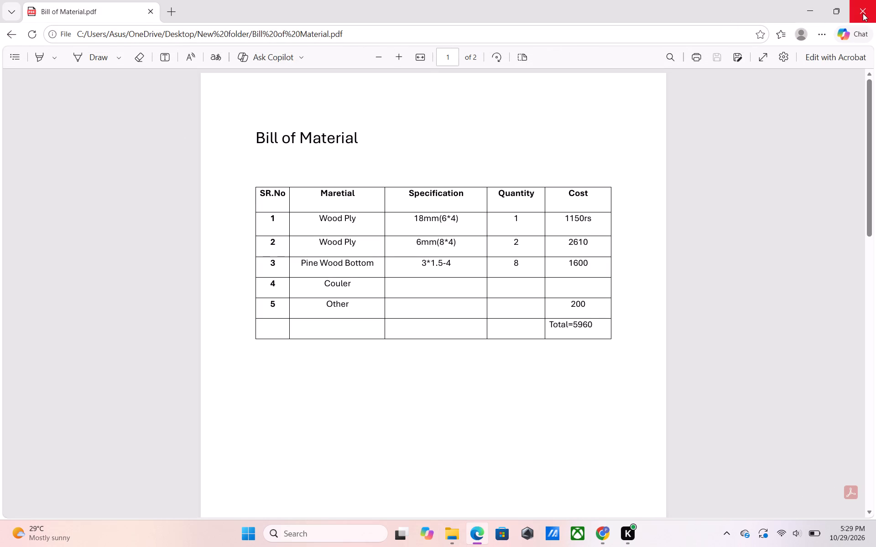
Permanently delete the Downloads folder copy from the "pramod" folder.
{"action": "right_click", "coordinate": [189, 107]}
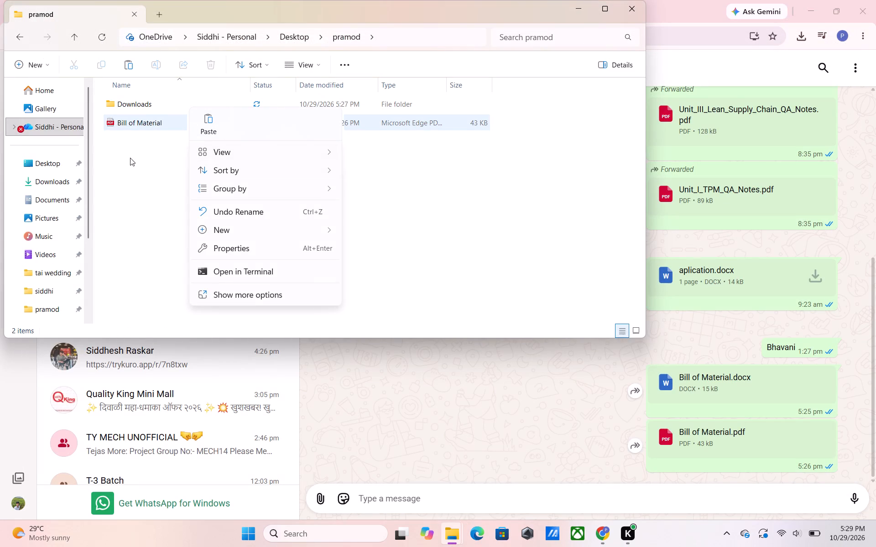
{"action": "right_click", "coordinate": [142, 103]}
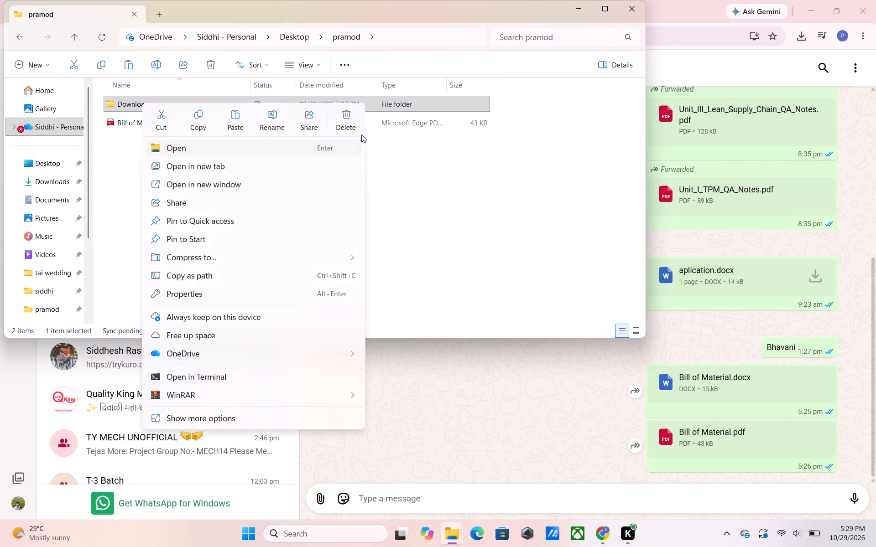
{"action": "left_click", "coordinate": [356, 118]}
{"action": "left_click", "coordinate": [478, 284]}
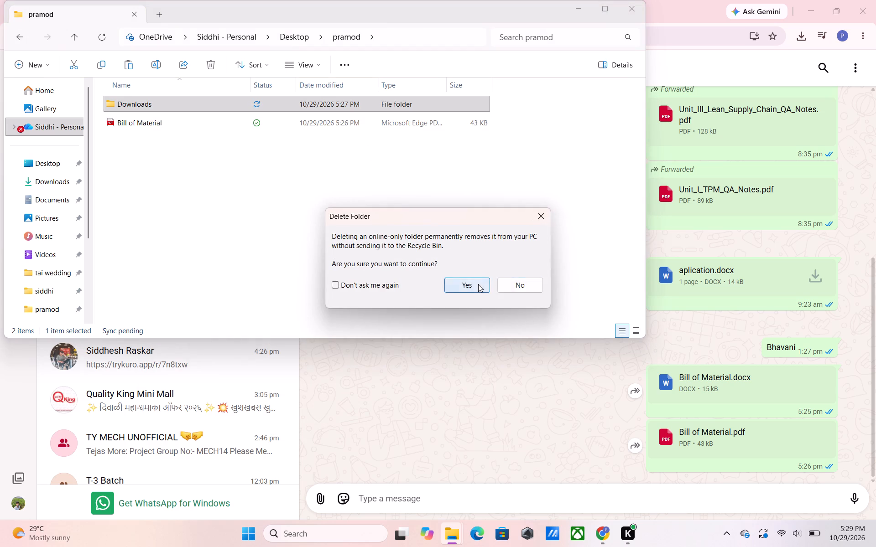
Examine the contents of the original Downloads folder, the Desktop and the Documents folder.
{"action": "left_click", "coordinate": [55, 182]}
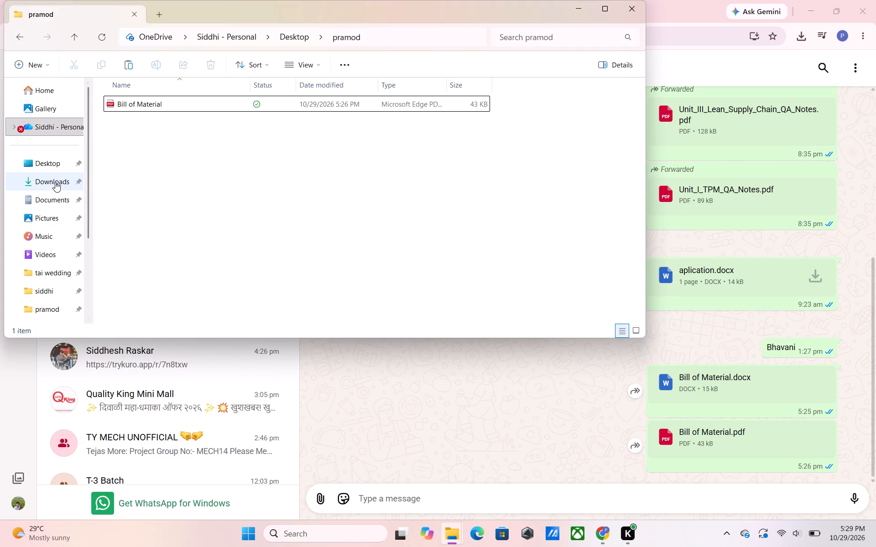
{"action": "scroll", "coordinate": [196, 177], "scroll_direction": "down", "scroll_amount": 11}
{"action": "scroll", "coordinate": [196, 176], "scroll_direction": "up", "scroll_amount": 6}
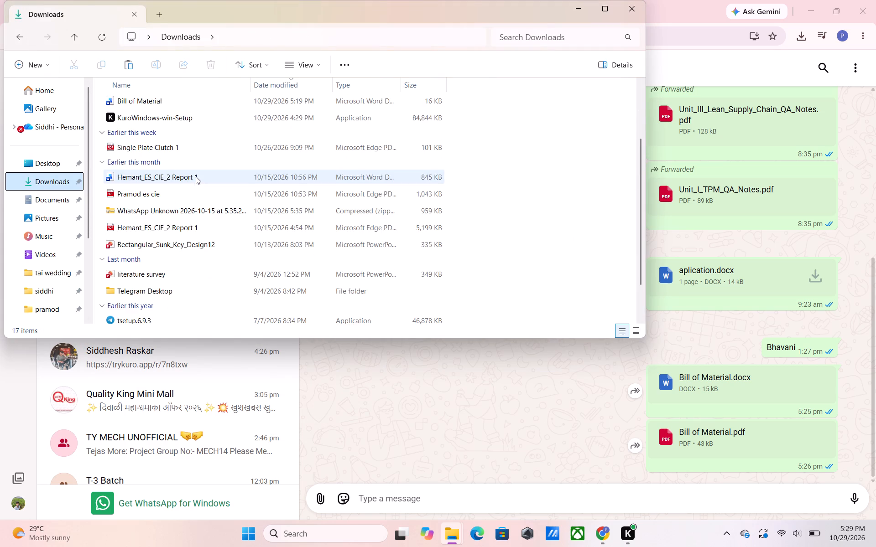
{"action": "scroll", "coordinate": [196, 176], "scroll_direction": "up", "scroll_amount": 5}
{"action": "left_click", "coordinate": [51, 167]}
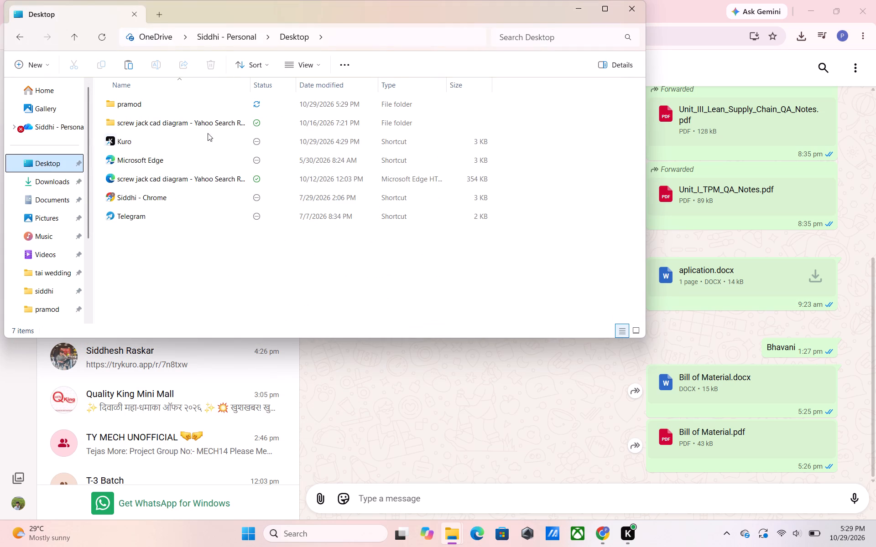
{"action": "left_click", "coordinate": [254, 101]}
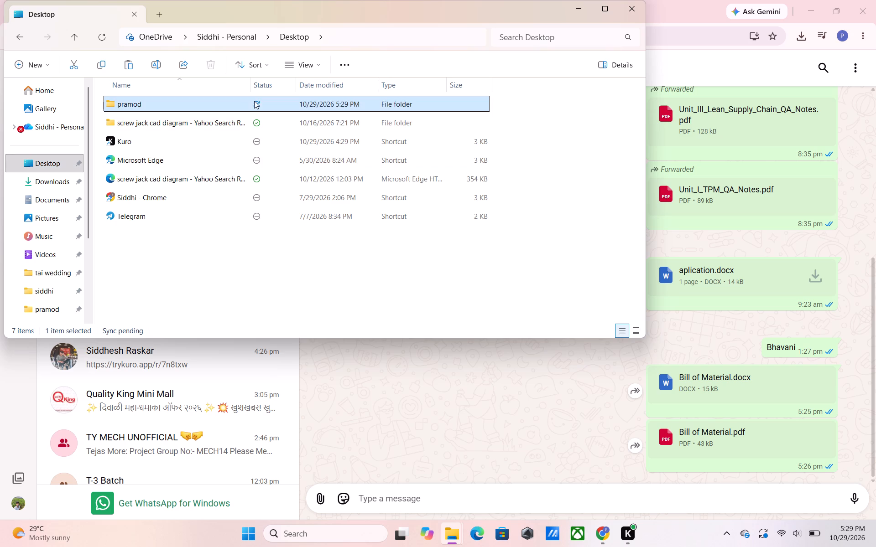
{"action": "left_click", "coordinate": [242, 255]}
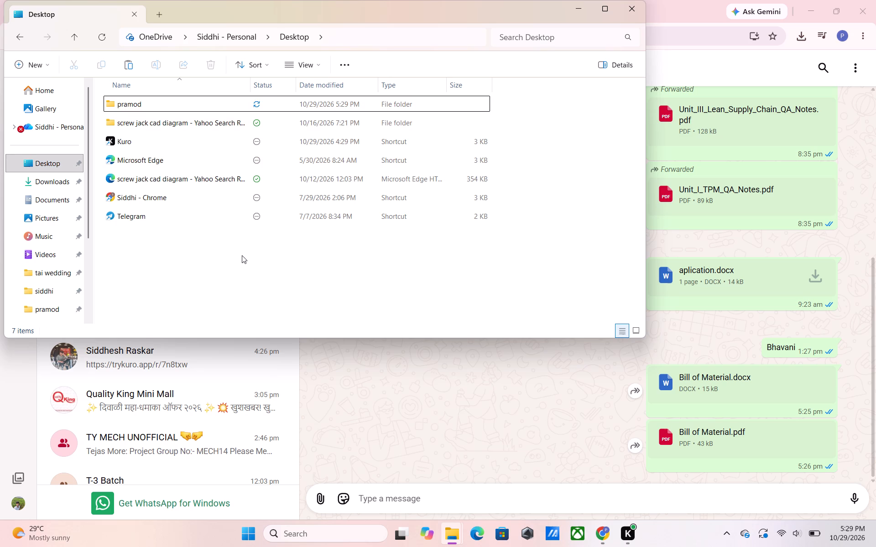
{"action": "left_click", "coordinate": [56, 197]}
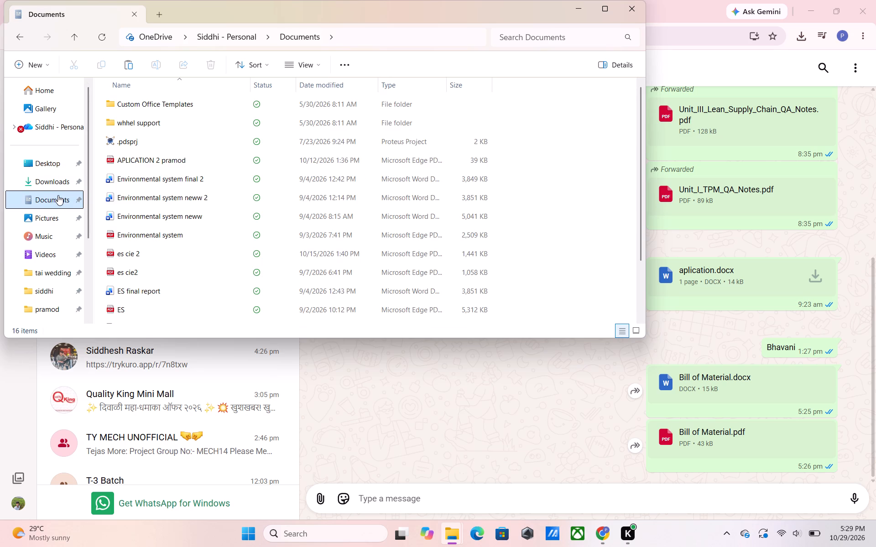
Move the "Pramod es cie" PDF and the "Hemant_ES_CIE_2 Report 1" Word file from Downloads to the Desktop.
{"action": "left_click", "coordinate": [58, 186]}
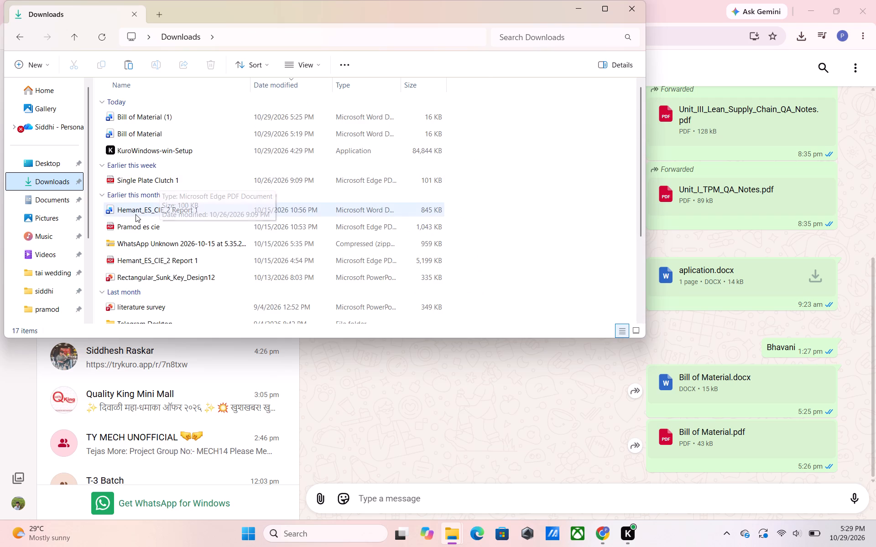
{"action": "left_click_drag", "start_coordinate": [134, 225], "coordinate": [67, 168]}
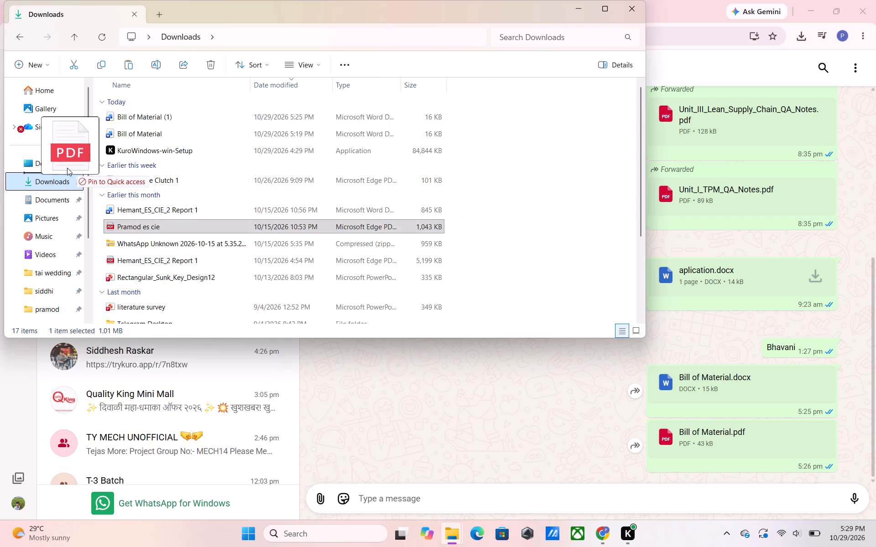
{"action": "left_click_drag", "start_coordinate": [67, 168], "coordinate": [60, 165]}
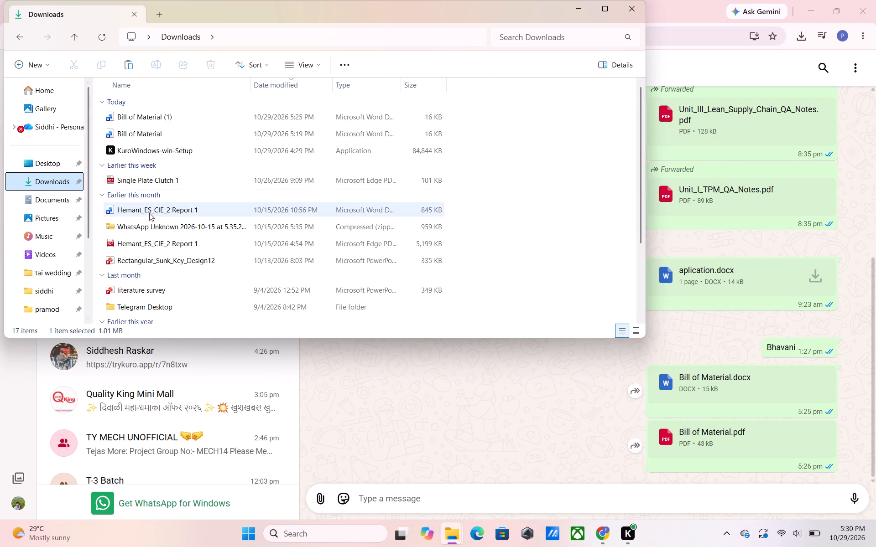
{"action": "left_click_drag", "start_coordinate": [147, 212], "coordinate": [97, 199]}
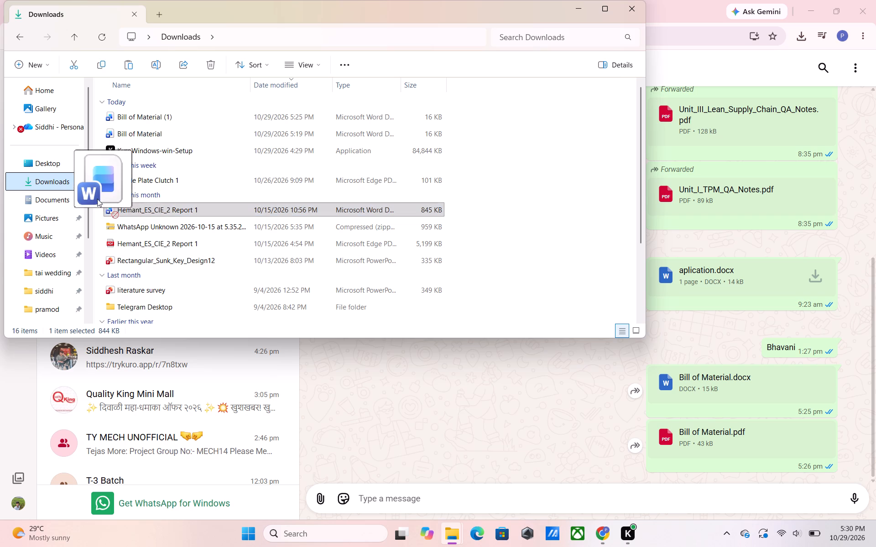
{"action": "left_click_drag", "start_coordinate": [97, 199], "coordinate": [35, 162]}
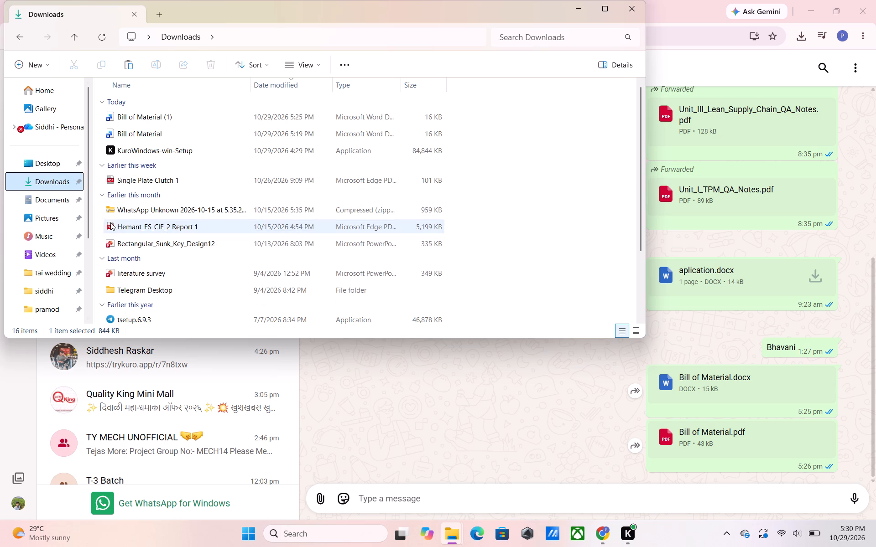
Move the "Hemant_ES_CIE_2 Report 1" Word file and the "Pramod es cie" PDF from the Desktop into the "pramod" folder.
{"action": "left_click", "coordinate": [49, 164]}
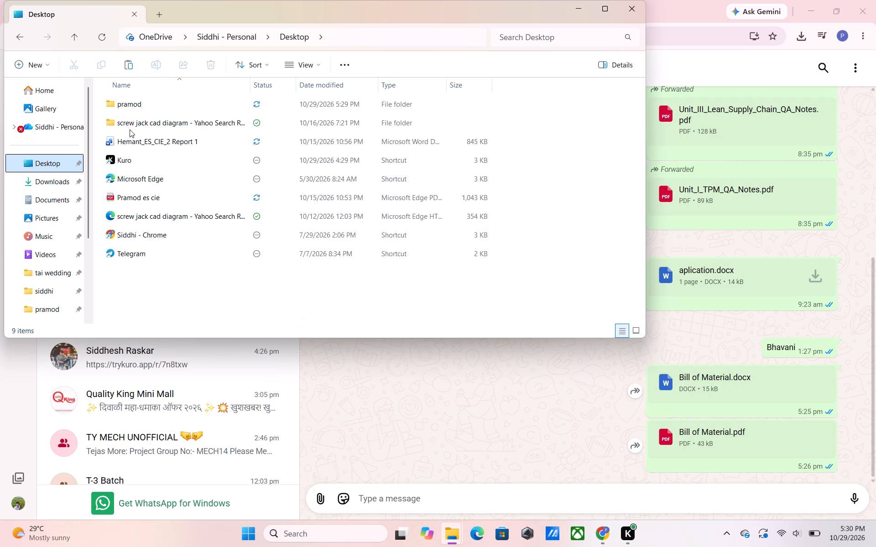
{"action": "left_click_drag", "start_coordinate": [133, 141], "coordinate": [123, 98]}
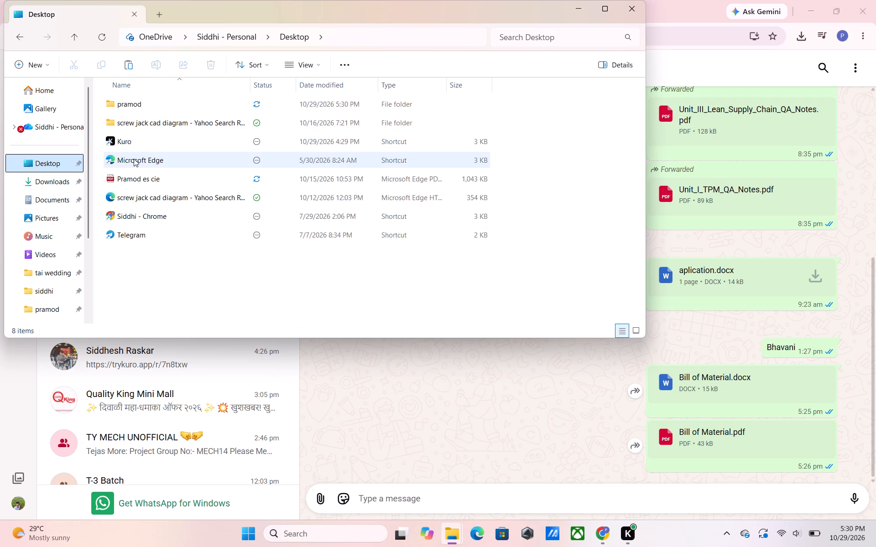
{"action": "left_click_drag", "start_coordinate": [138, 184], "coordinate": [128, 100]}
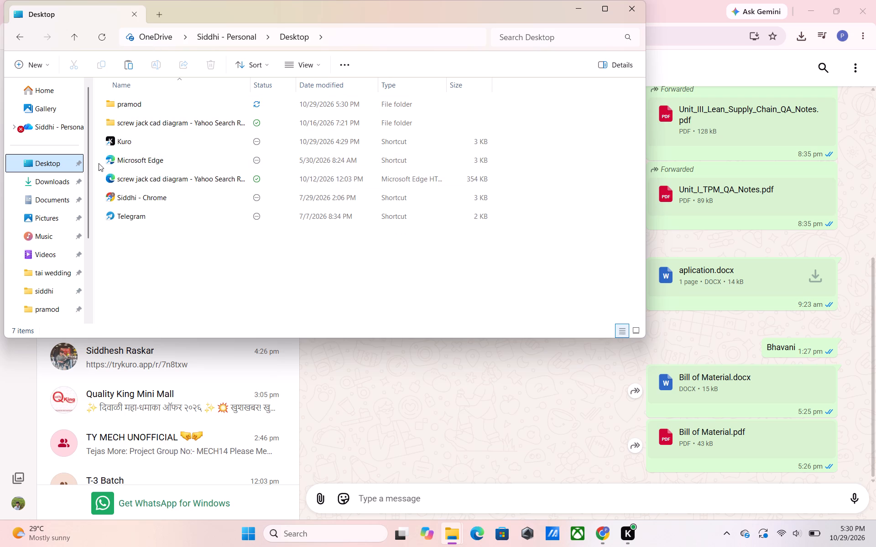
Return to the top of the Downloads folder's file list.
{"action": "left_click", "coordinate": [60, 182]}
{"action": "scroll", "coordinate": [180, 160], "scroll_direction": "up", "scroll_amount": 1}
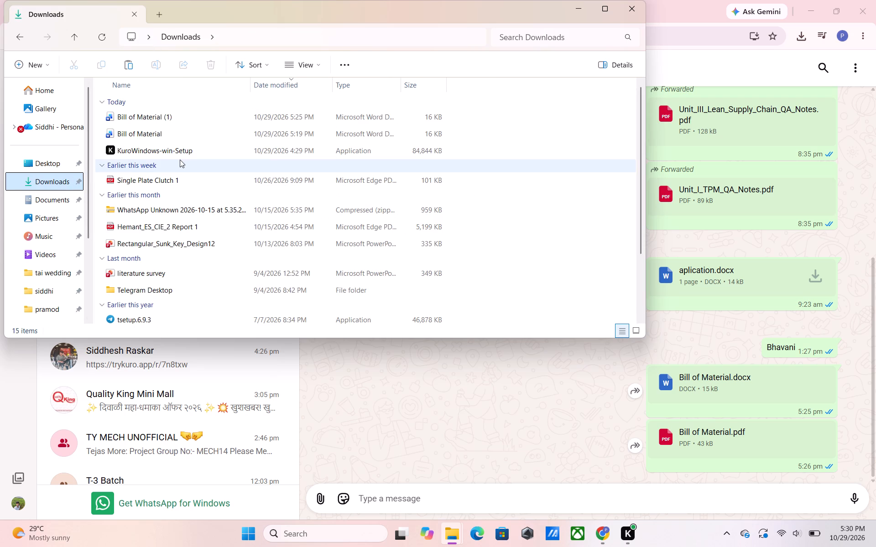
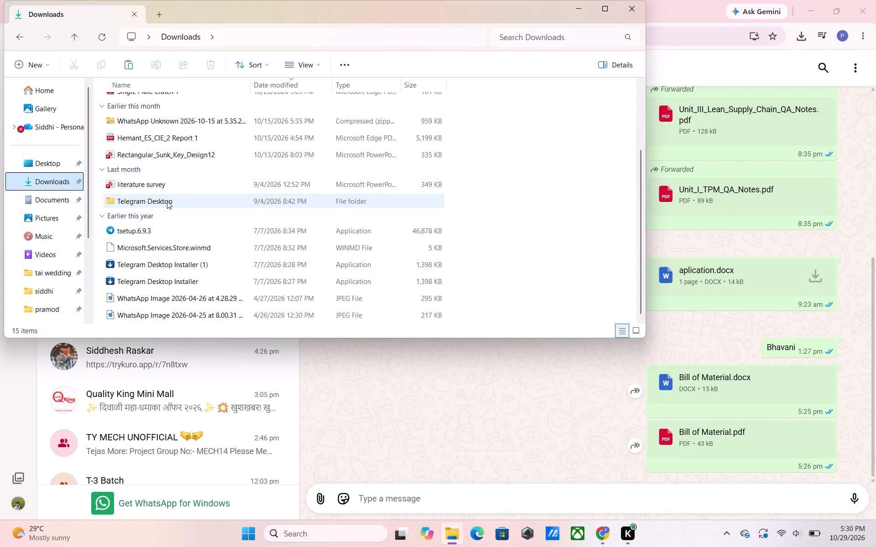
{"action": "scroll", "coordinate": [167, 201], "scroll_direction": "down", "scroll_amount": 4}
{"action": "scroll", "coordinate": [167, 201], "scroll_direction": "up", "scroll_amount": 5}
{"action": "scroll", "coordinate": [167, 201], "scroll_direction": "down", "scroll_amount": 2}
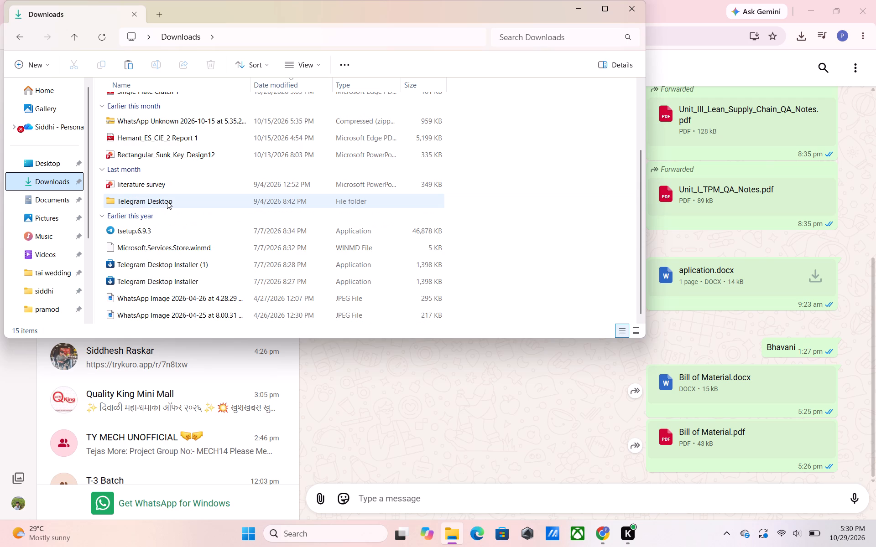
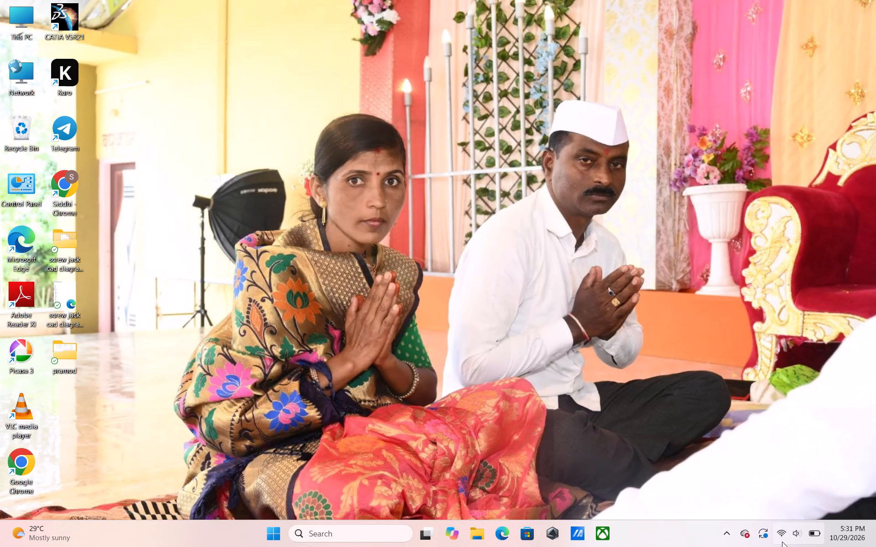
Turn off the laptop's Wi-Fi connection.
{"action": "left_click", "coordinate": [782, 541]}
{"action": "left_click", "coordinate": [693, 317]}
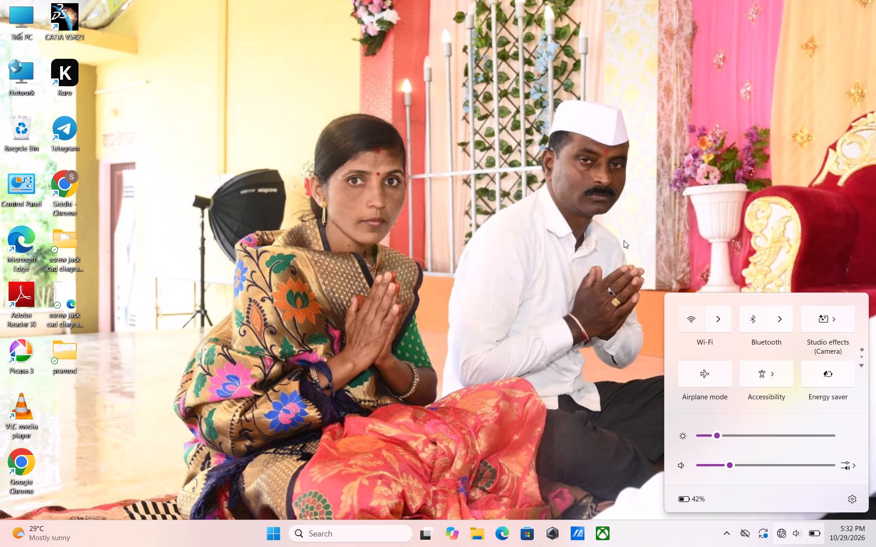
{"action": "left_click", "coordinate": [612, 203]}
Refresh the Desktop.
{"action": "right_click", "coordinate": [591, 207]}
{"action": "right_click", "coordinate": [591, 207]}
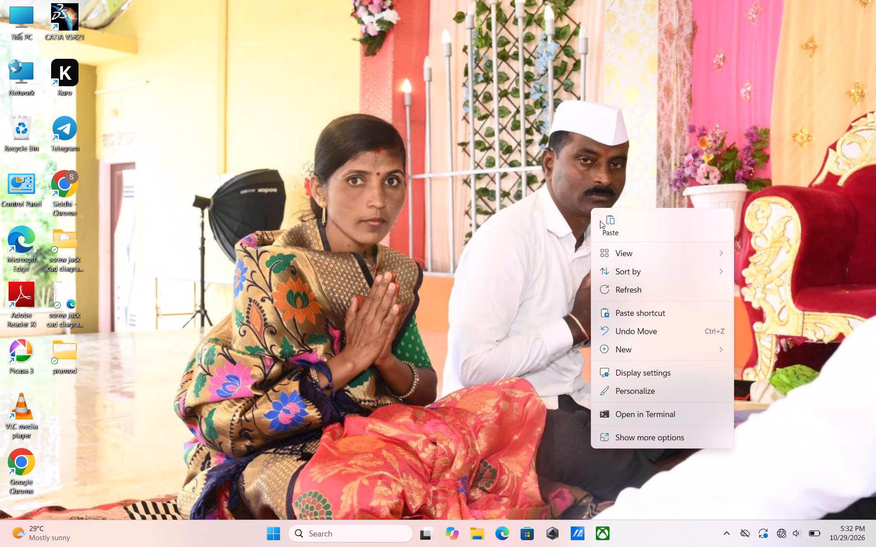
{"action": "left_click", "coordinate": [635, 296]}
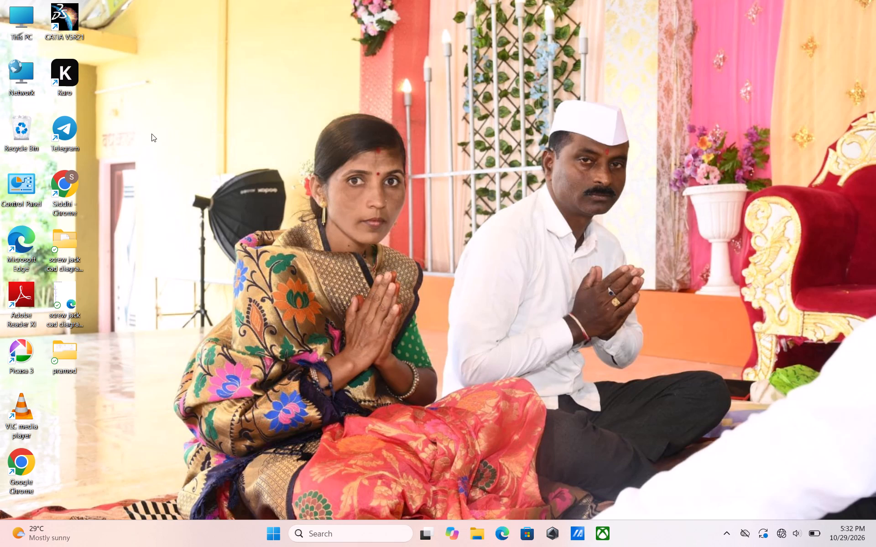
Move the Karo shortcut on the Desktop to the spot directly below the "pramod" folder.
{"action": "left_click_drag", "start_coordinate": [69, 71], "coordinate": [152, 546]}
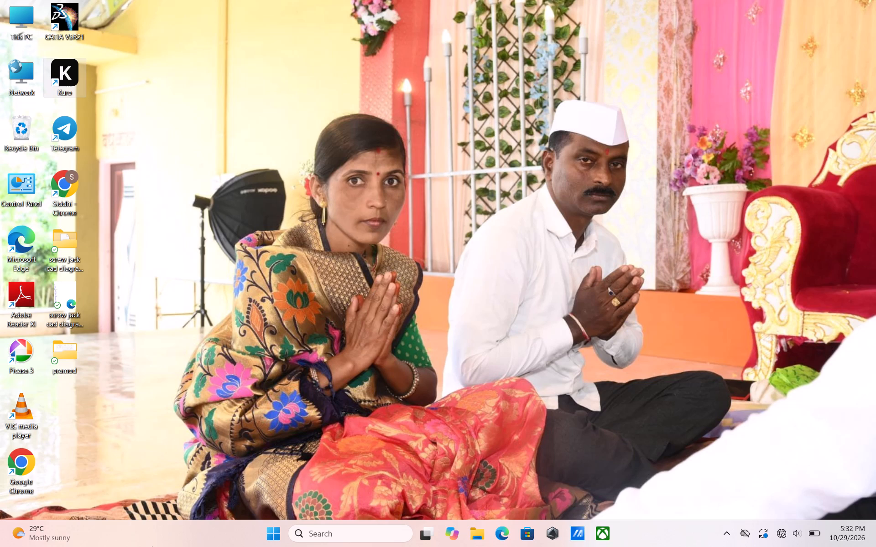
{"action": "left_click_drag", "start_coordinate": [152, 546], "coordinate": [67, 482]}
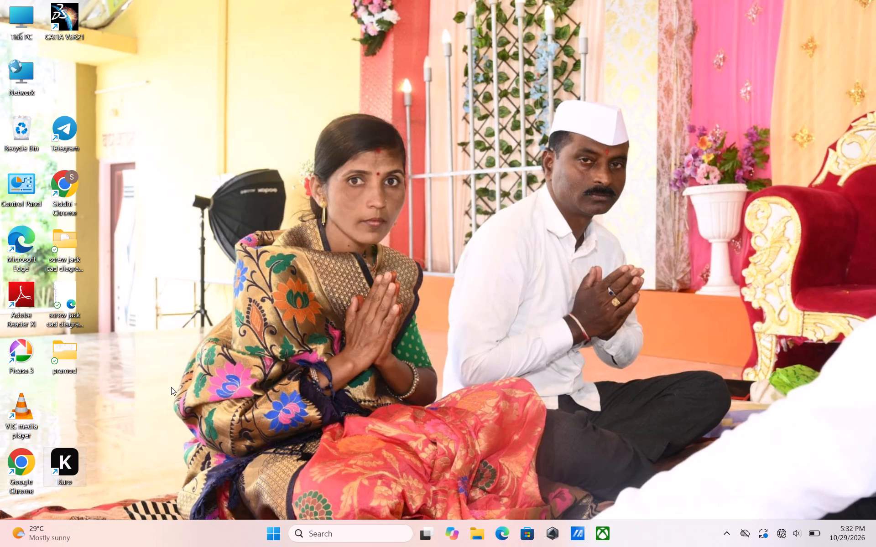
{"action": "left_click_drag", "start_coordinate": [67, 458], "coordinate": [114, 381]}
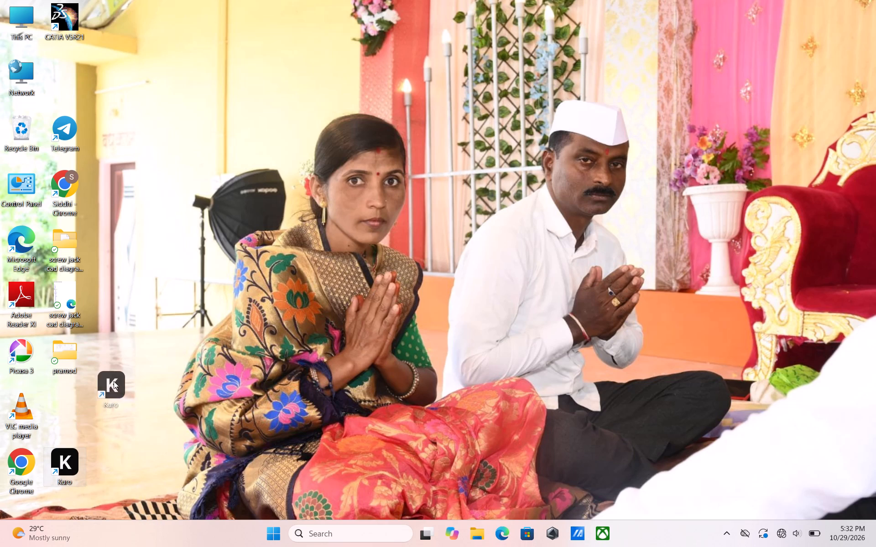
{"action": "left_click_drag", "start_coordinate": [114, 381], "coordinate": [68, 402]}
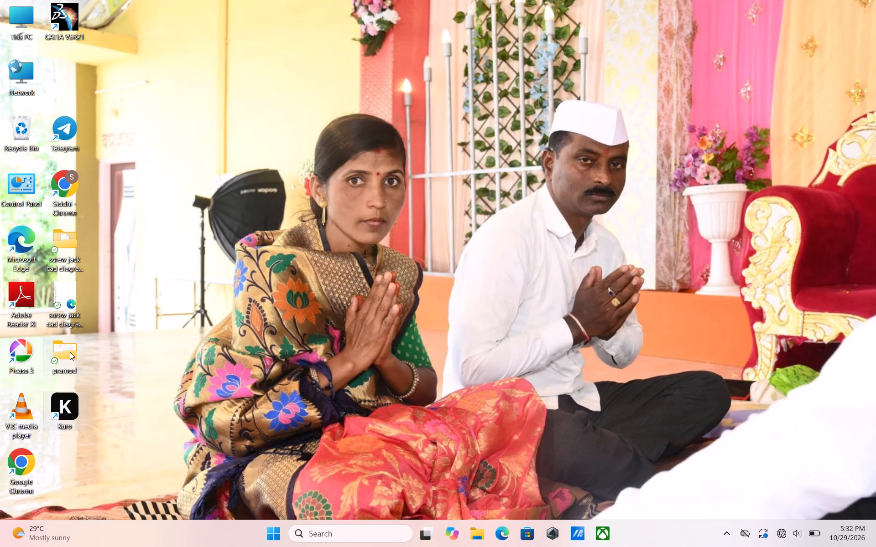
Open the "pramod" folder on the Desktop to view its files.
{"action": "double_click", "coordinate": [70, 352]}
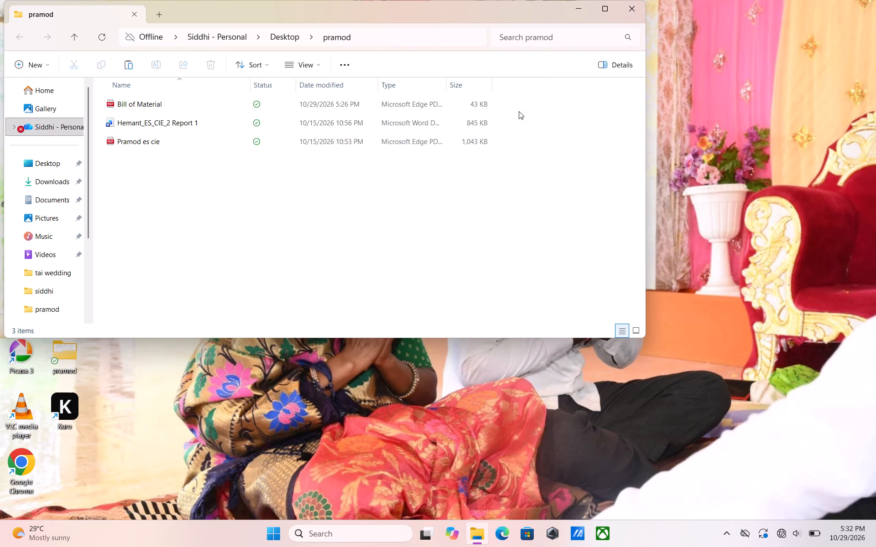
Close the "pramod" folder window.
{"action": "left_click", "coordinate": [631, 6]}
{"action": "right_click", "coordinate": [51, 366]}
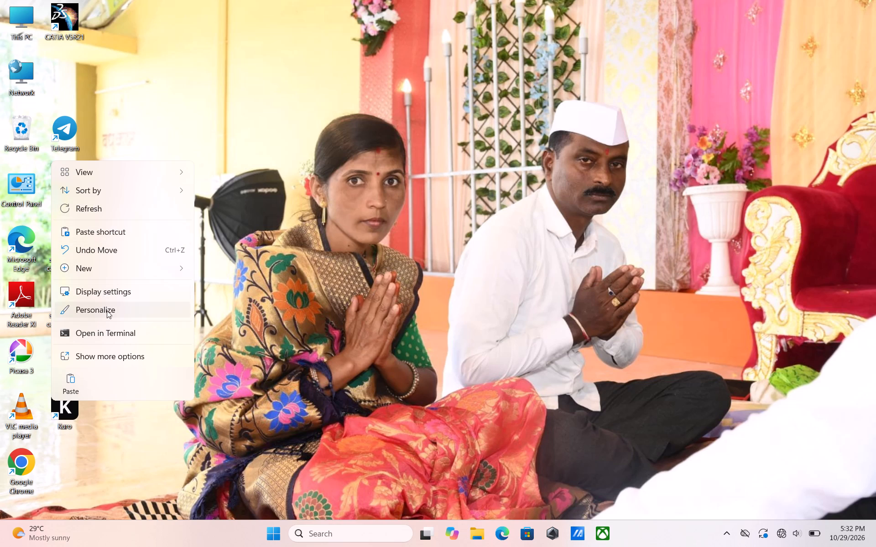
{"action": "left_click", "coordinate": [283, 160]}
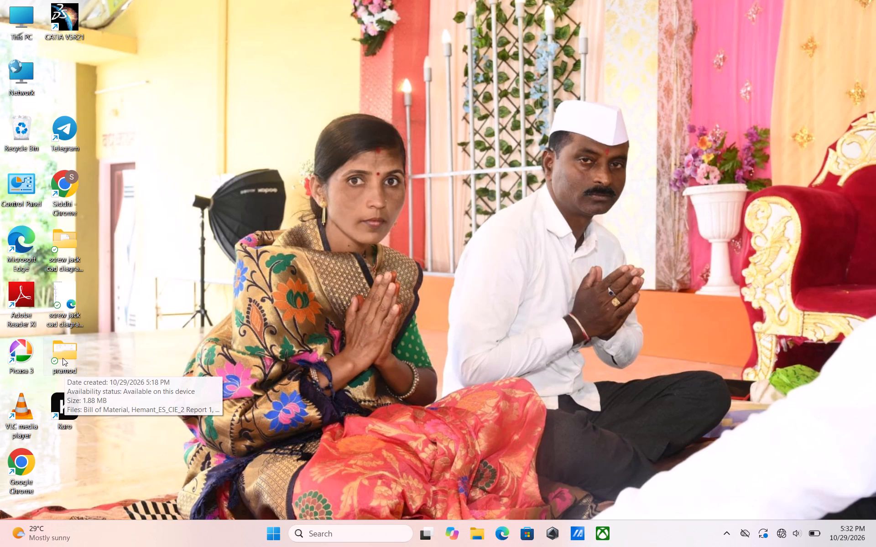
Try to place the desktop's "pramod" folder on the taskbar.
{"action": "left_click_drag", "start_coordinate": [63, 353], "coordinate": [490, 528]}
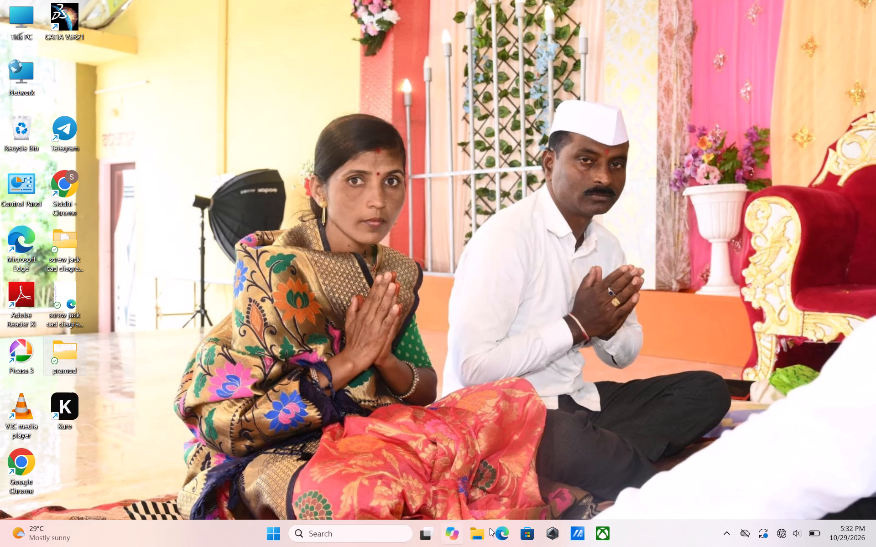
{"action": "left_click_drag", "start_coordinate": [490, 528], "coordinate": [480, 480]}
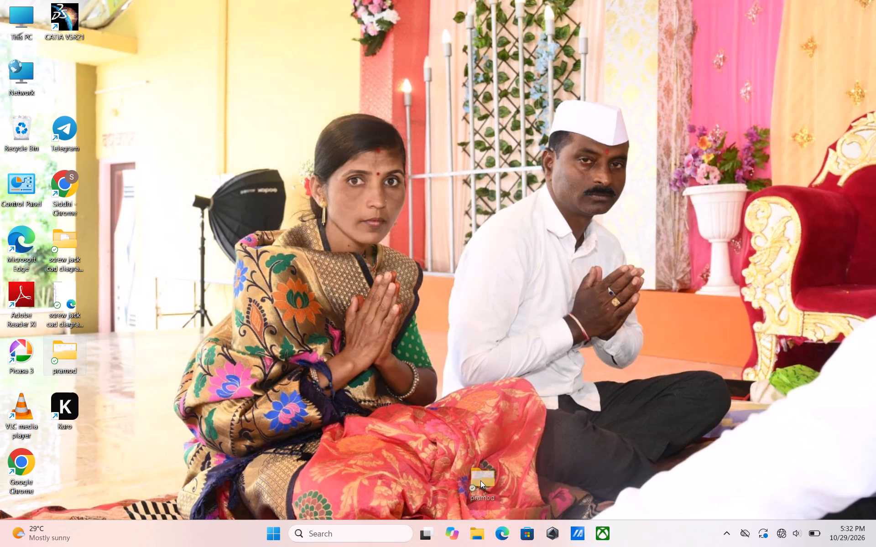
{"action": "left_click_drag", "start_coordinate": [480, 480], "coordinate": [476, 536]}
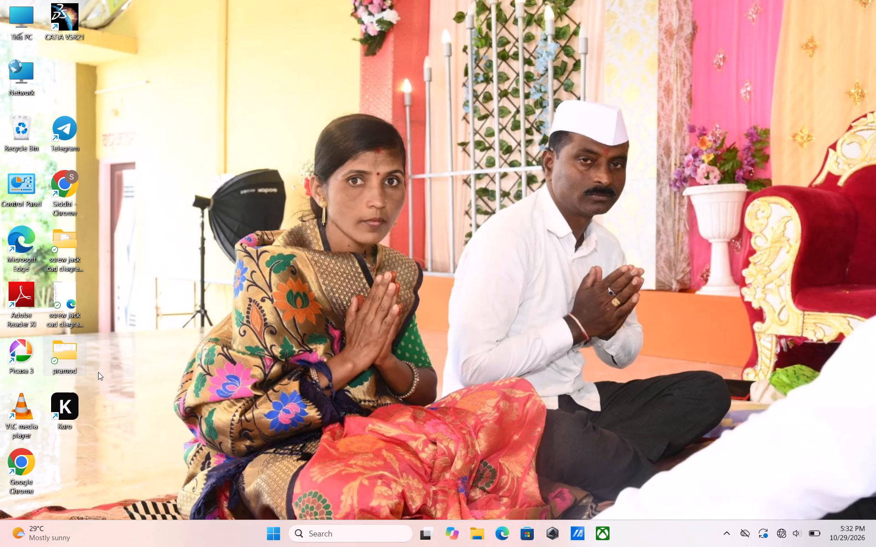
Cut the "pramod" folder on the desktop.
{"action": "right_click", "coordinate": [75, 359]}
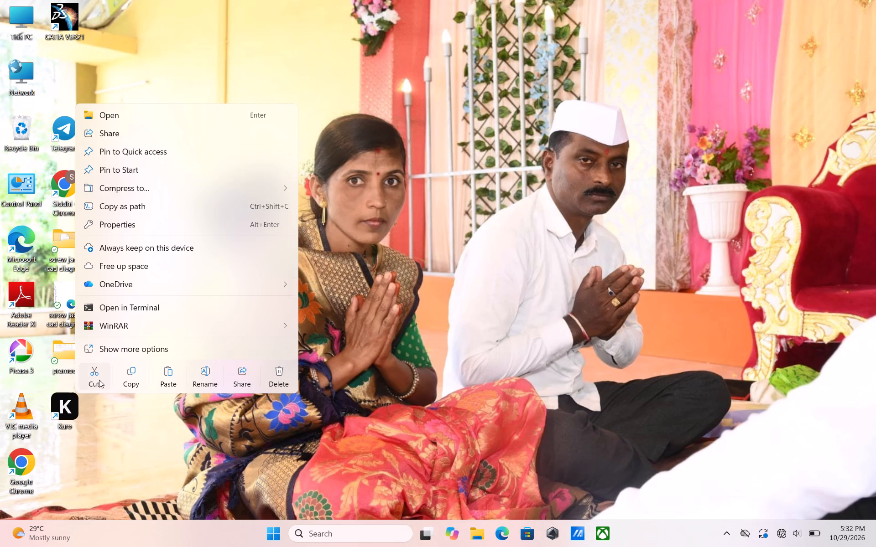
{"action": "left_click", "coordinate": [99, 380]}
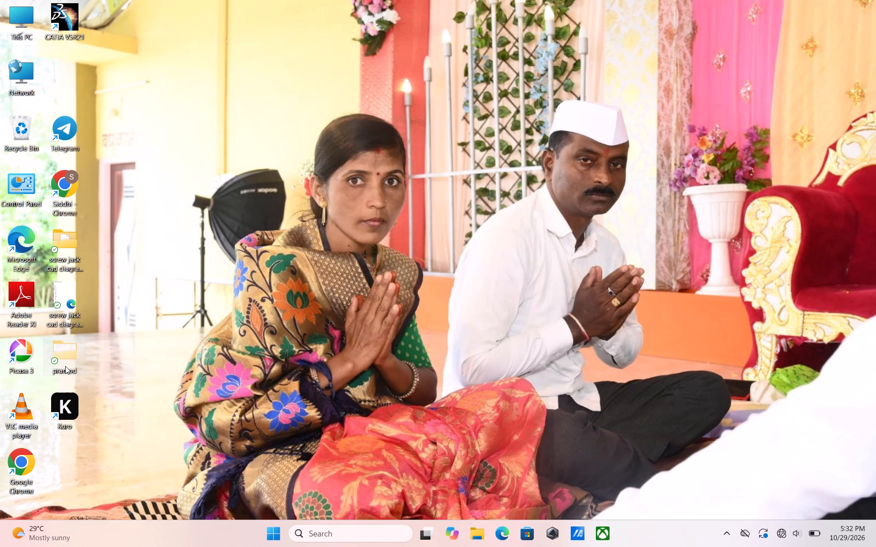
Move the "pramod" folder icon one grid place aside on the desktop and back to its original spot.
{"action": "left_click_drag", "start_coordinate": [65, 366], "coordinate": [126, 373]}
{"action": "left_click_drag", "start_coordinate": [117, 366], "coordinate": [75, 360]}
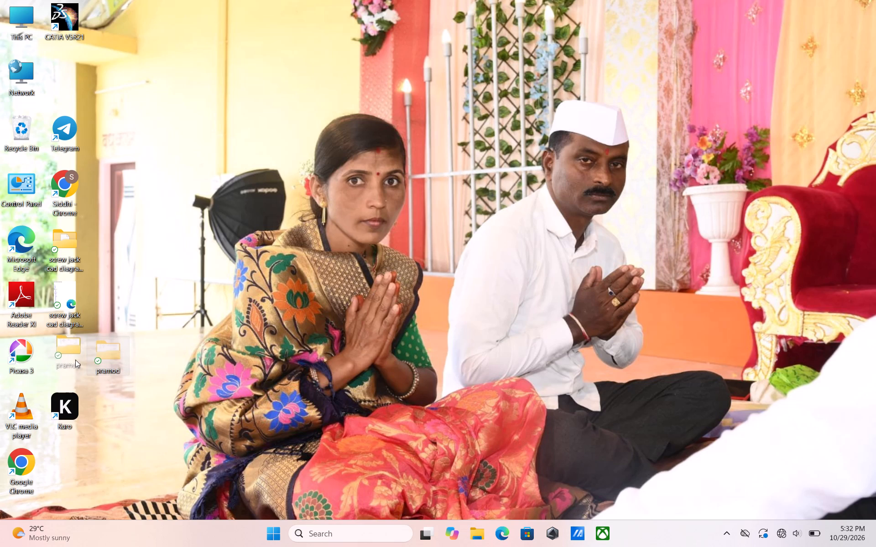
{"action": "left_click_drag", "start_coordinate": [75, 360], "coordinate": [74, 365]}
Cut the "pramod" folder on the desktop again.
{"action": "right_click", "coordinate": [68, 357]}
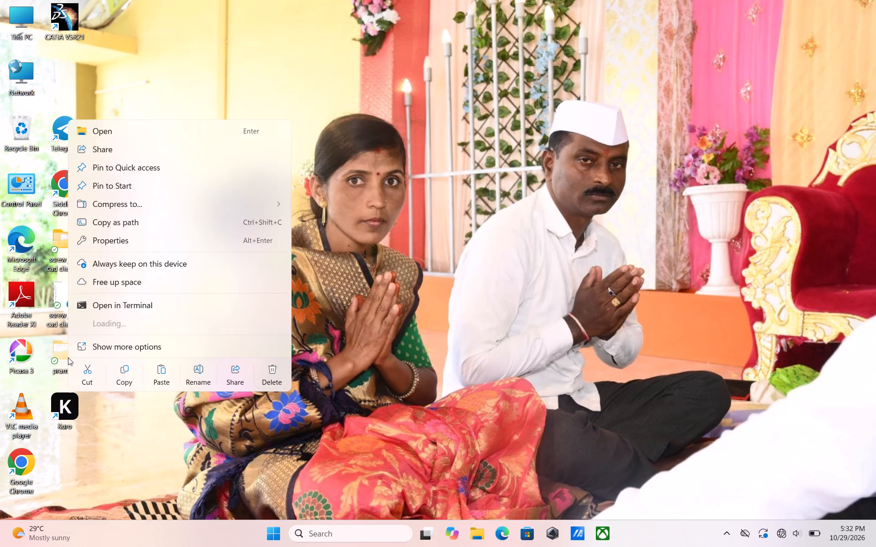
{"action": "left_click", "coordinate": [102, 373]}
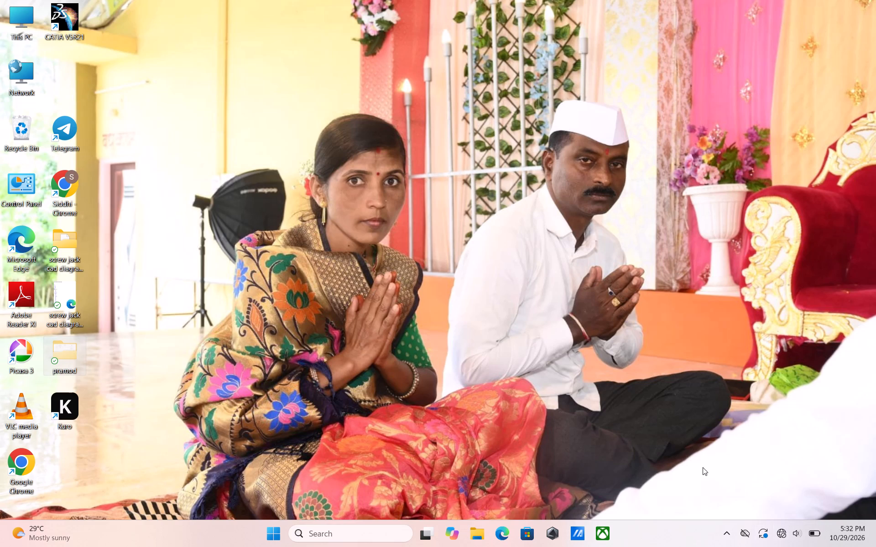
Refresh the desktop twice.
{"action": "right_click", "coordinate": [591, 427]}
{"action": "left_click", "coordinate": [646, 267]}
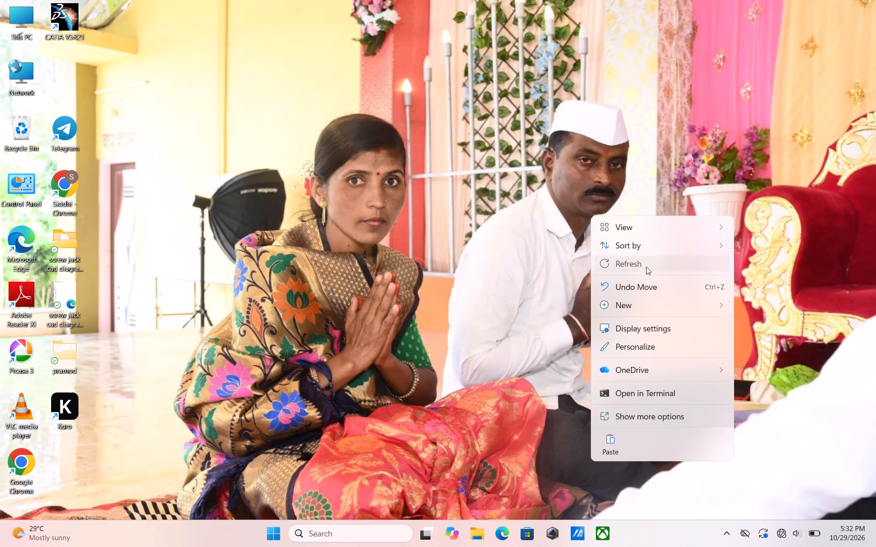
{"action": "right_click", "coordinate": [569, 275]}
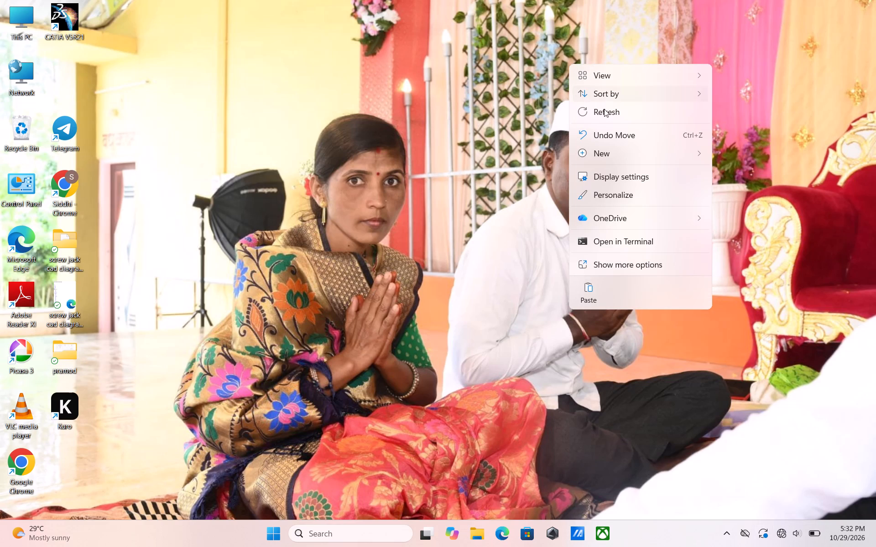
{"action": "left_click", "coordinate": [604, 109]}
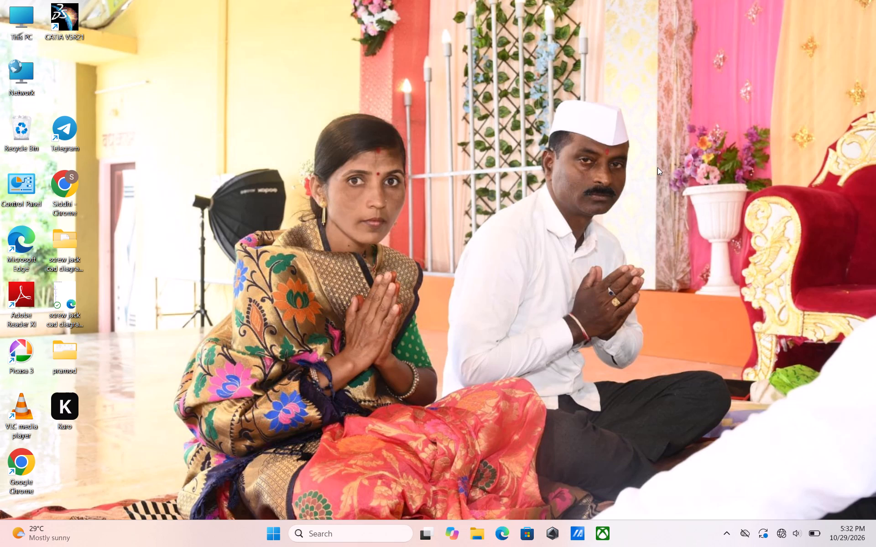
Open the Shut Down Windows dialog.
{"action": "key", "text": "alt+F4"}
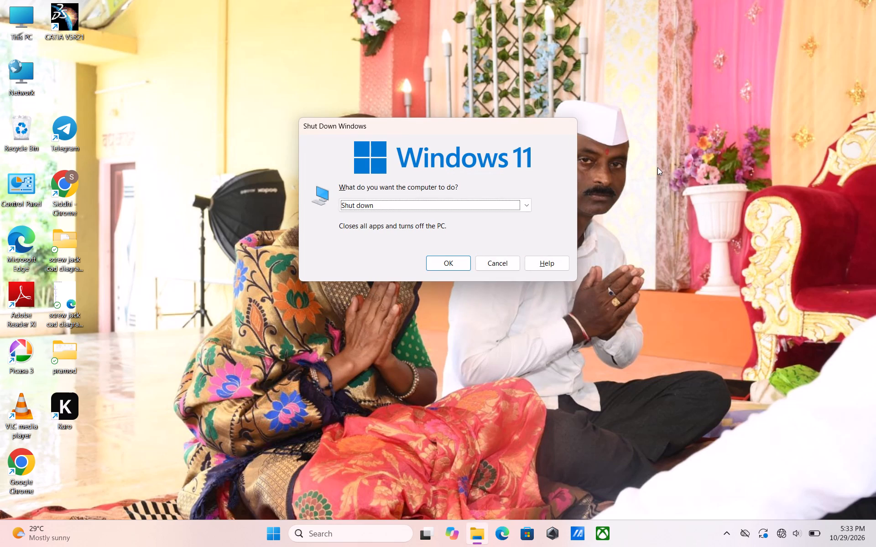